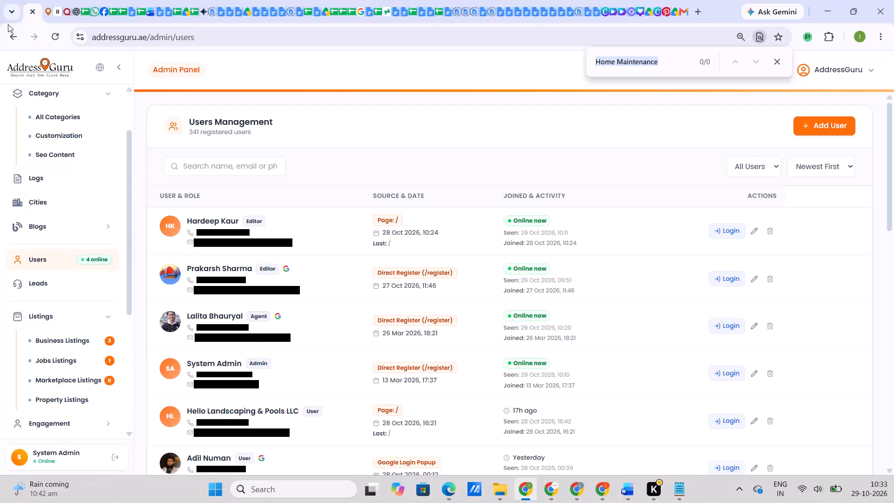
Reload the admin panel and approve the pending Sanatan Wave IT Solution LLC job listing with the WhatsApp message turned off.
left_click(55, 43)
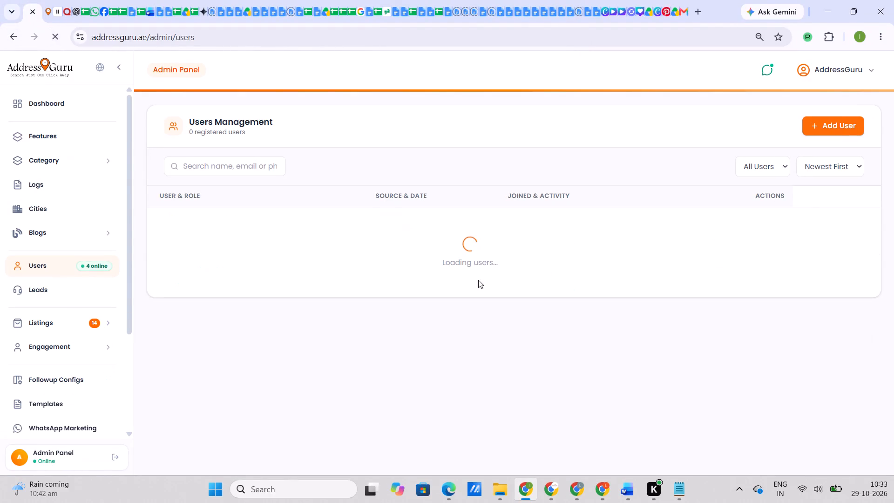
left_click(94, 327)
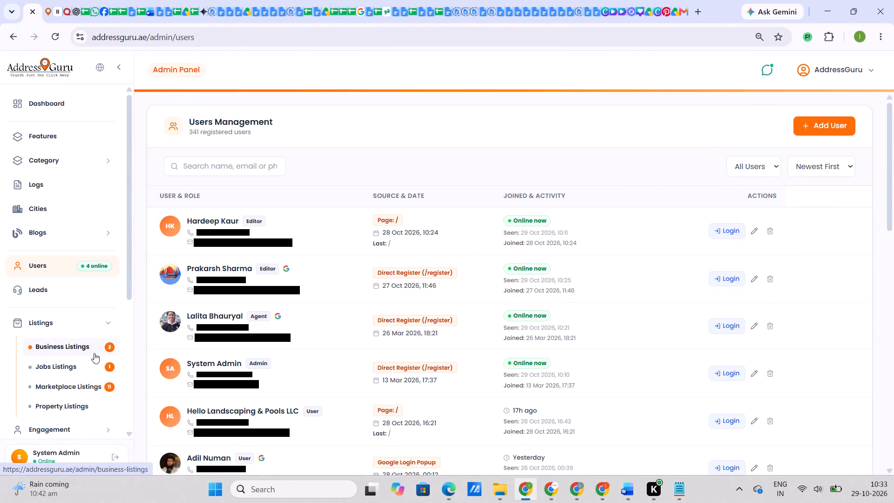
left_click(96, 383)
left_click(91, 367)
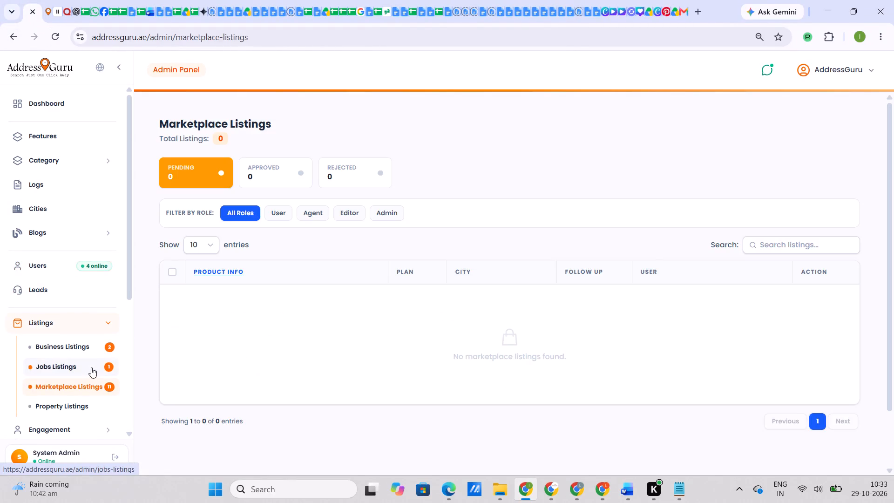
left_click(92, 346)
left_click(98, 370)
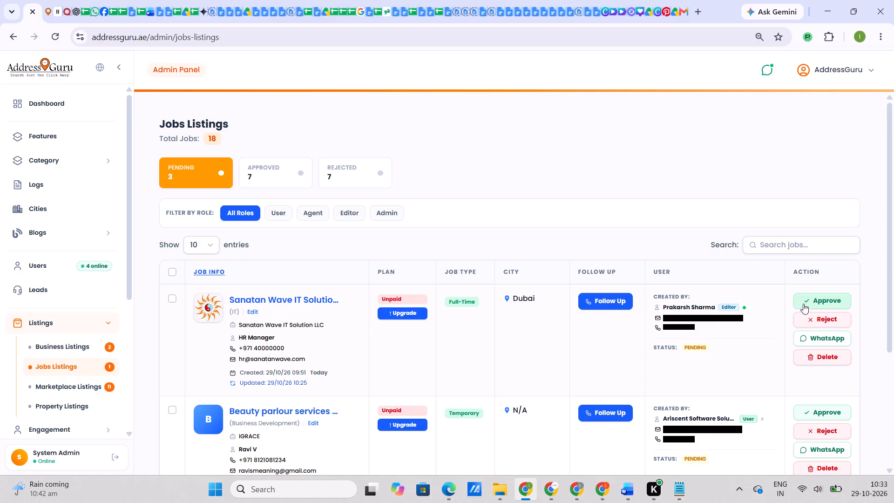
left_click(803, 304)
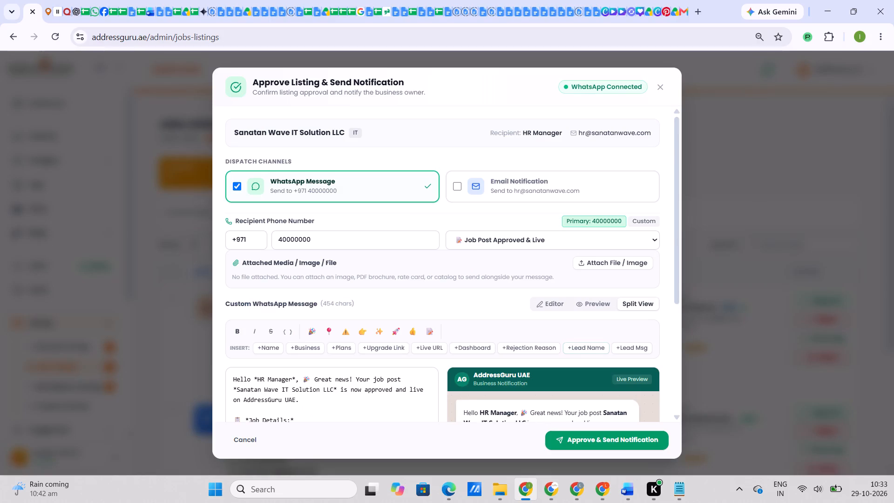
left_click(326, 192)
left_click(619, 352)
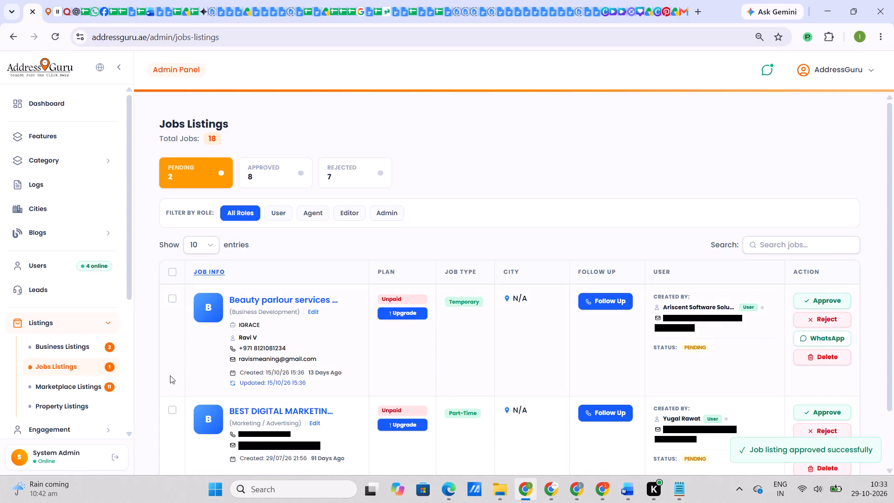
Switch to the browser window with the public AddressGuru jobs page, reload it and look through the listed jobs.
left_click(554, 491)
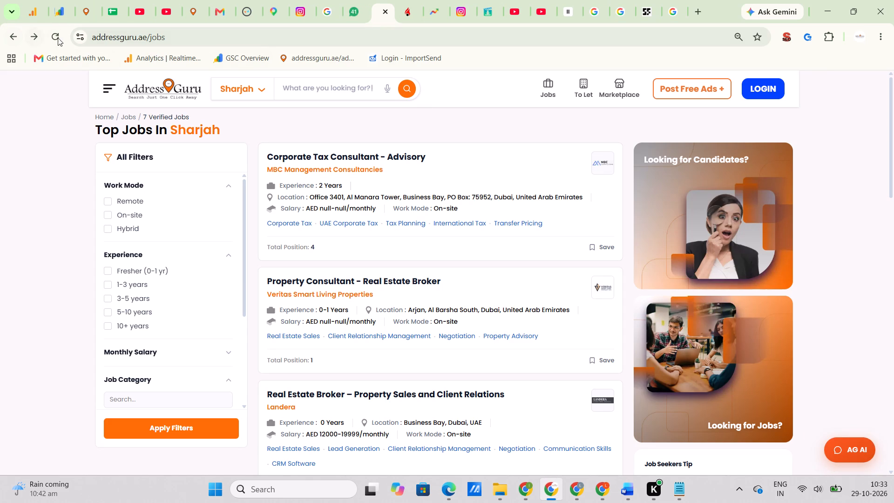
left_click(58, 38)
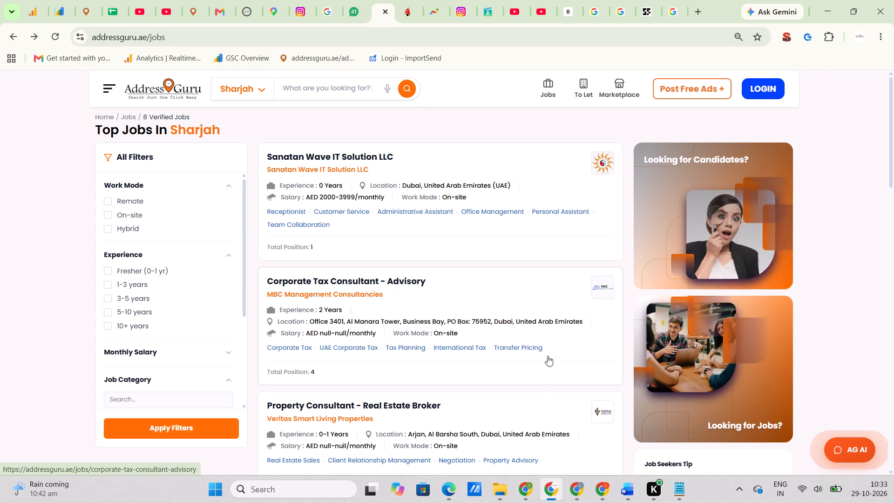
left_click(738, 412)
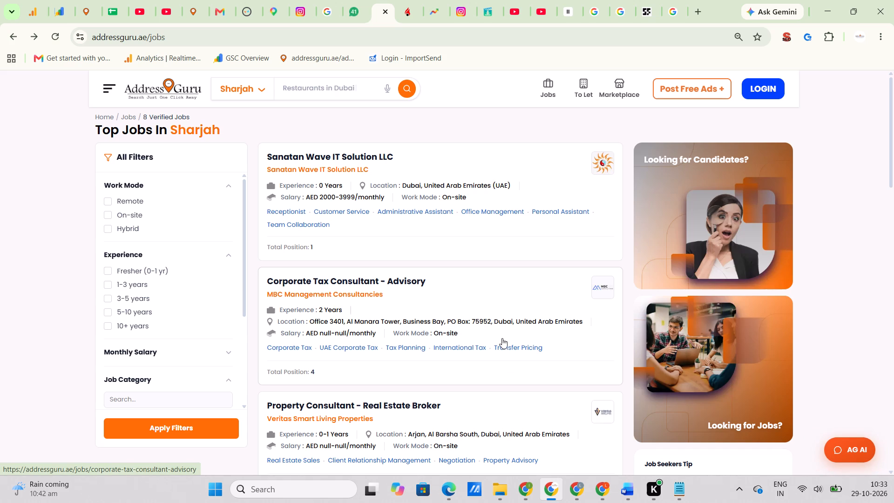
scroll(502, 338, "down", 1)
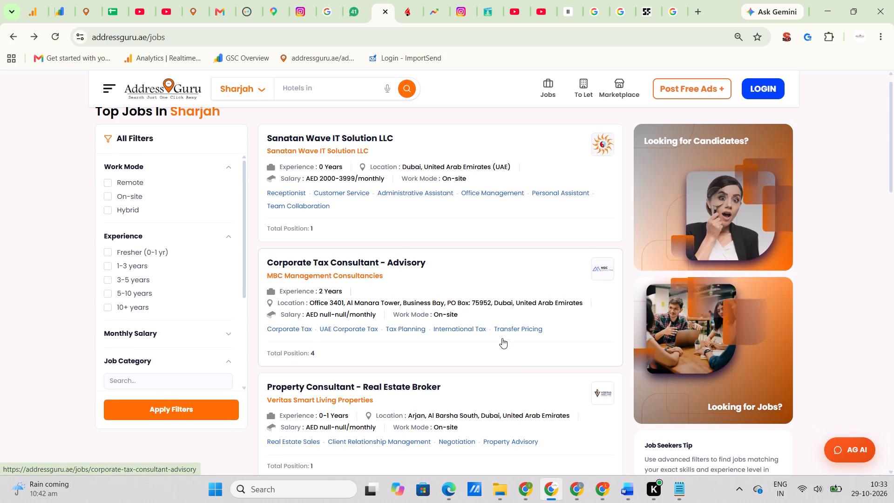
scroll(502, 338, "down", 5)
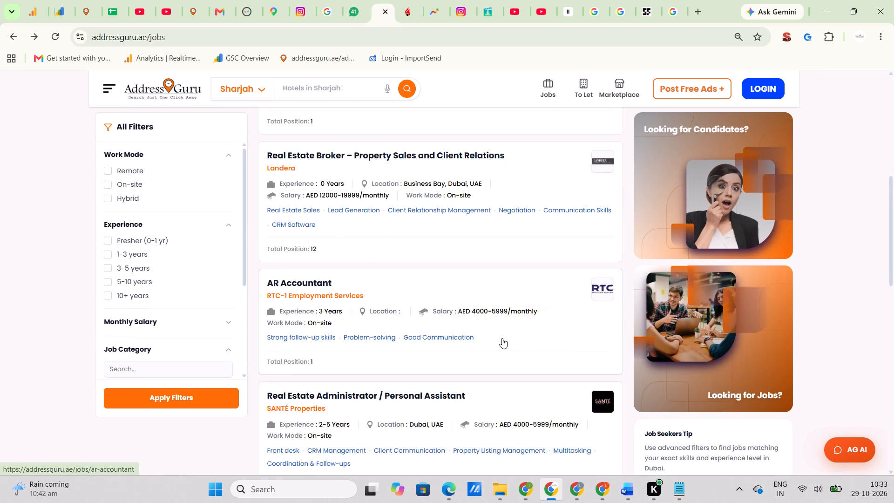
scroll(502, 338, "down", 6)
scroll(502, 338, "up", 1)
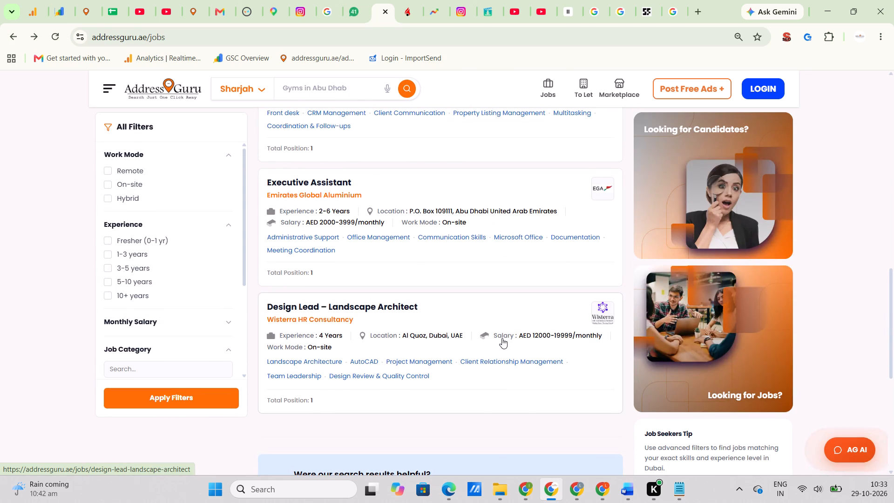
scroll(502, 338, "up", 10)
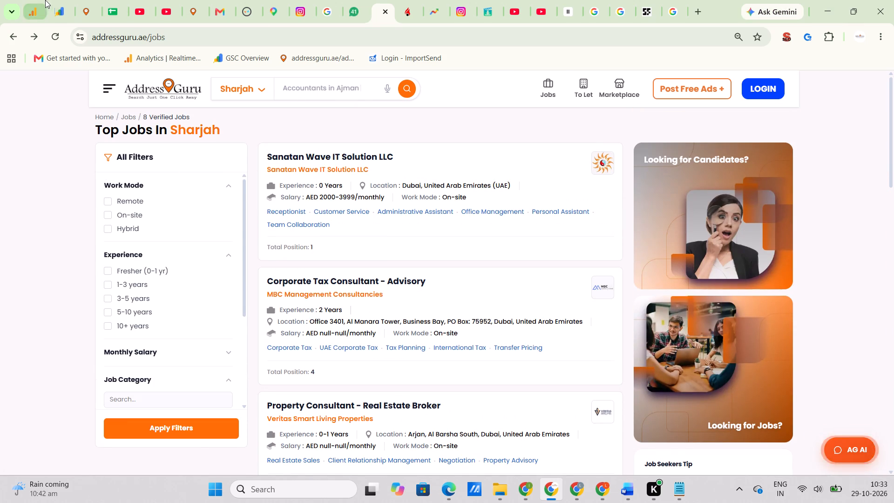
Reload the Search Console search results performance report and the AddressGuru UAE channel's Shorts list in YouTube Studio.
left_click(65, 0)
left_click(64, 37)
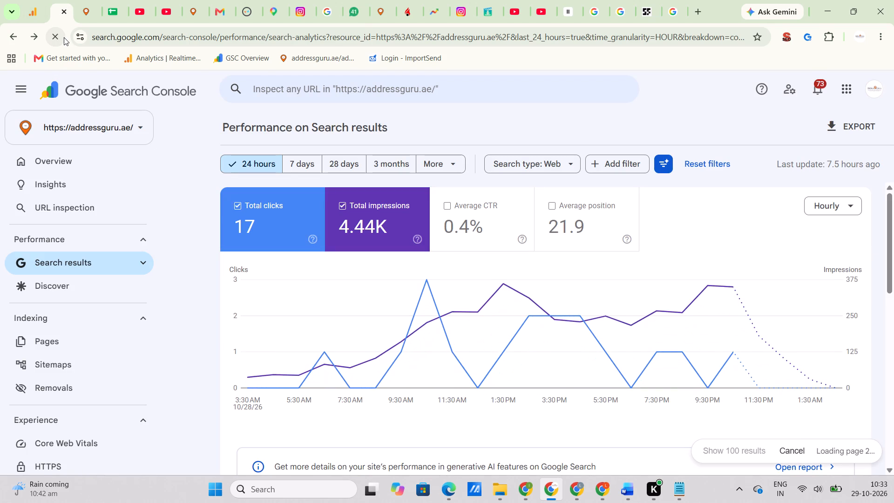
left_click(150, 0)
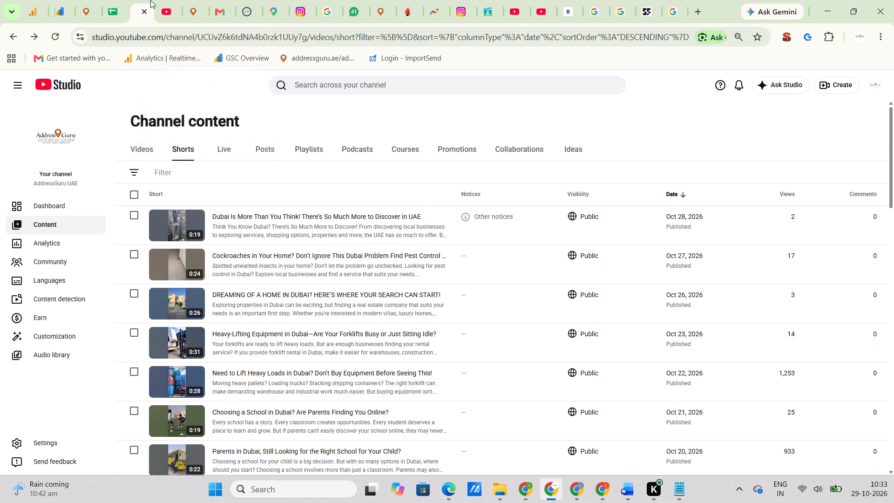
left_click(57, 32)
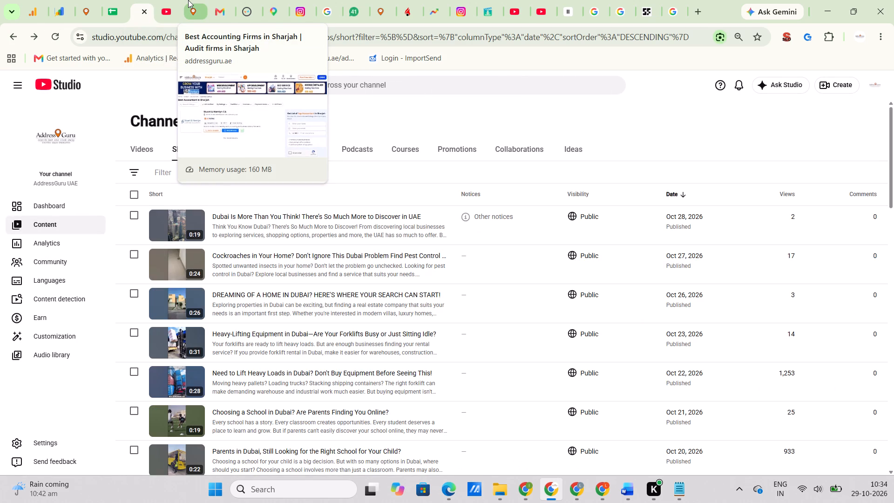
Return to the admin panel window and open the Users Management list.
left_click(834, 0)
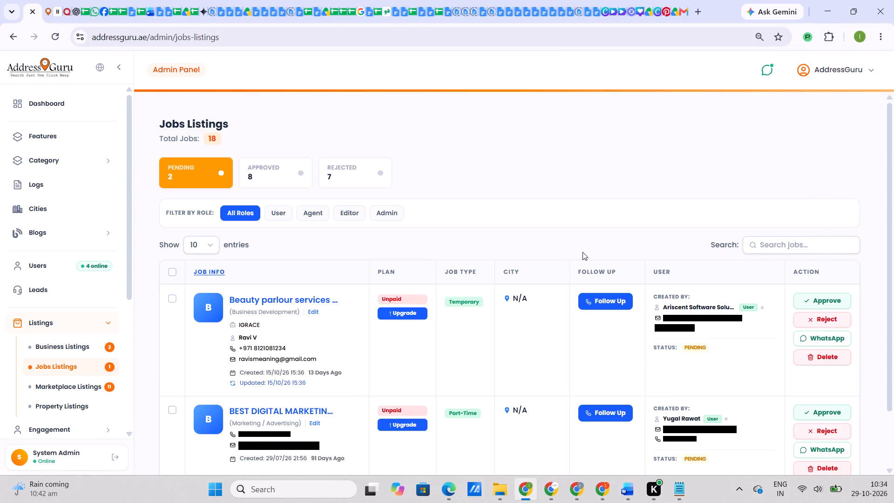
left_click(61, 266)
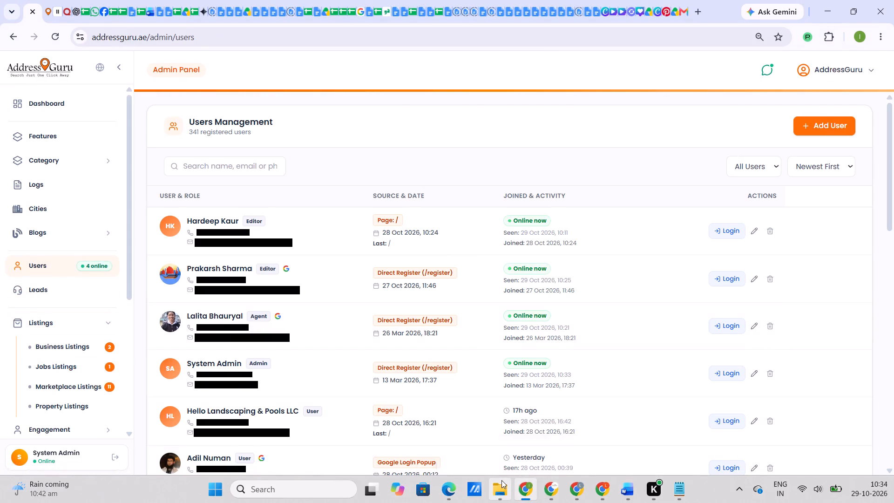
In the Ajman real estate agent blog's second intro sentence, make "good" bold and remove bold from "in Ajman".
left_click(582, 492)
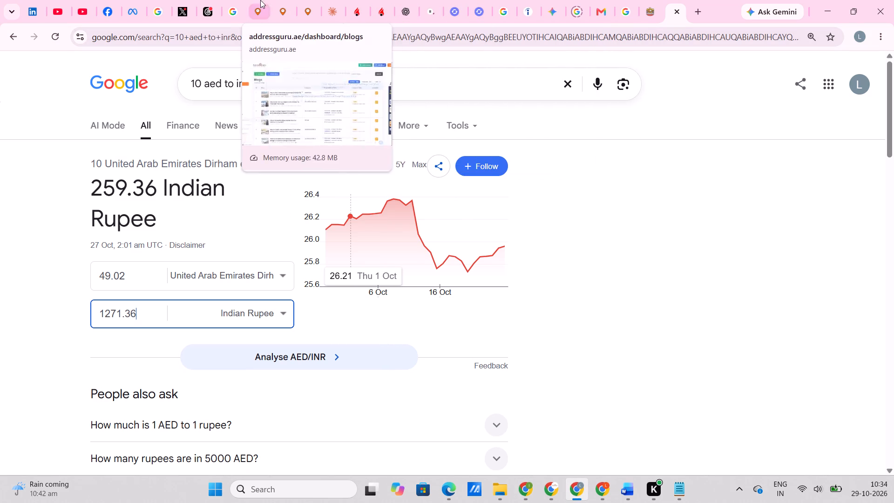
left_click(311, 0)
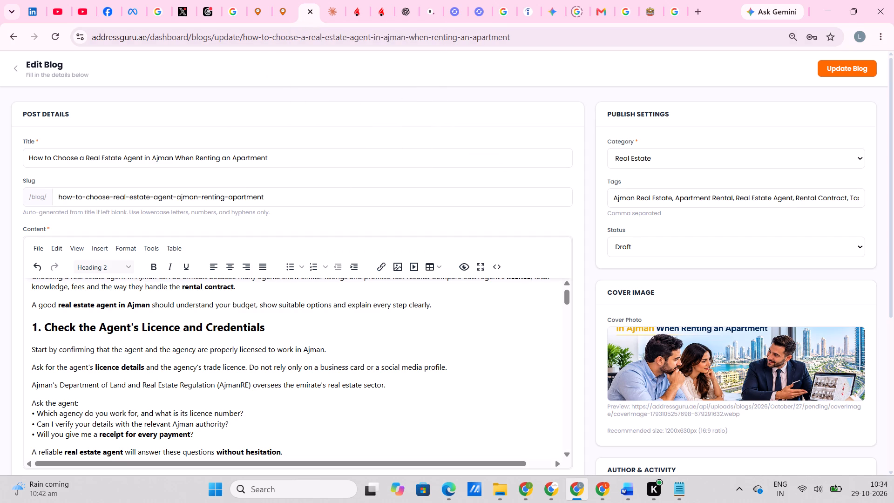
scroll(322, 363, "up", 4)
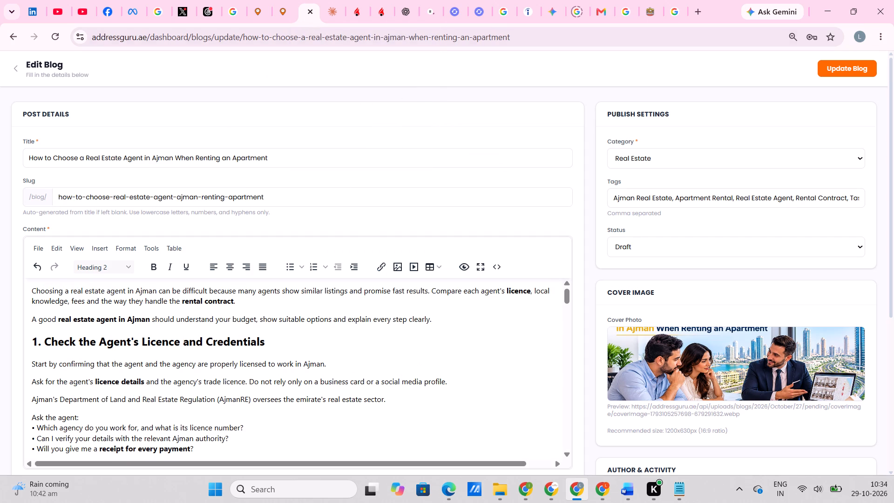
scroll(199, 353, "down", 1)
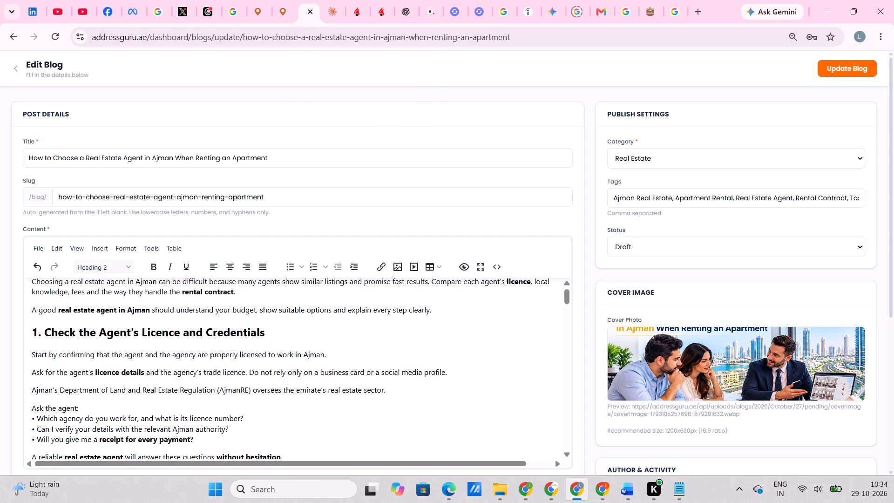
double_click(45, 305)
key("ctrl+b")
left_click_drag(117, 310, 152, 310)
key("ctrl+b")
left_click(168, 322)
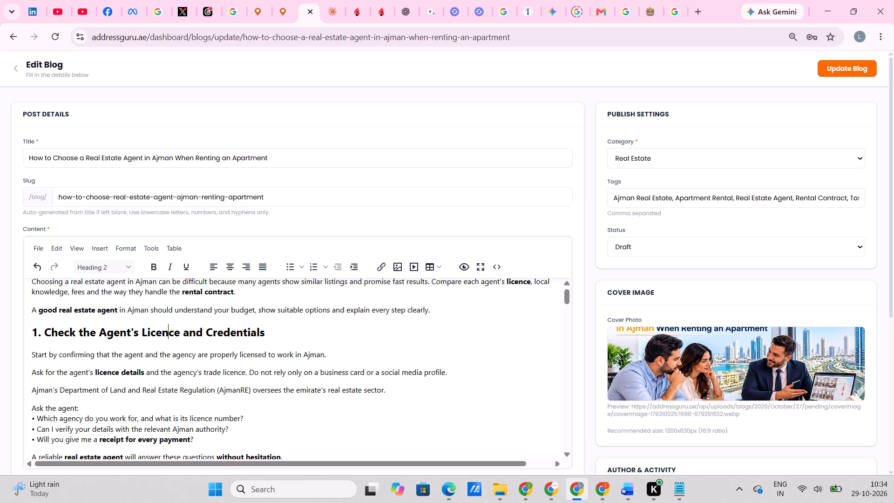
Join the "Ask for the agent's licence details" paragraph to the preceding sentence in section 1, separated by a space.
scroll(157, 322, "down", 2)
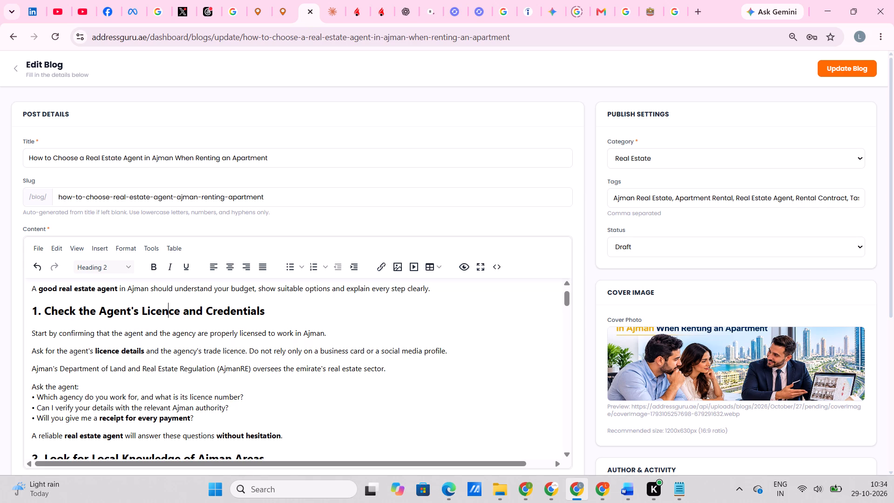
left_click(32, 352)
key("BackSpace")
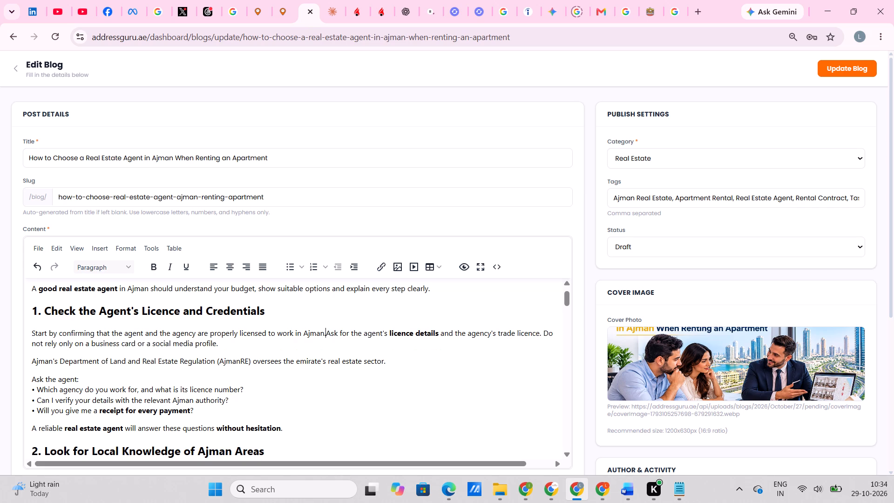
key("space")
Split "Ask the agent:" from the bullet points in section 1 and format it as Heading 3.
left_click(83, 378)
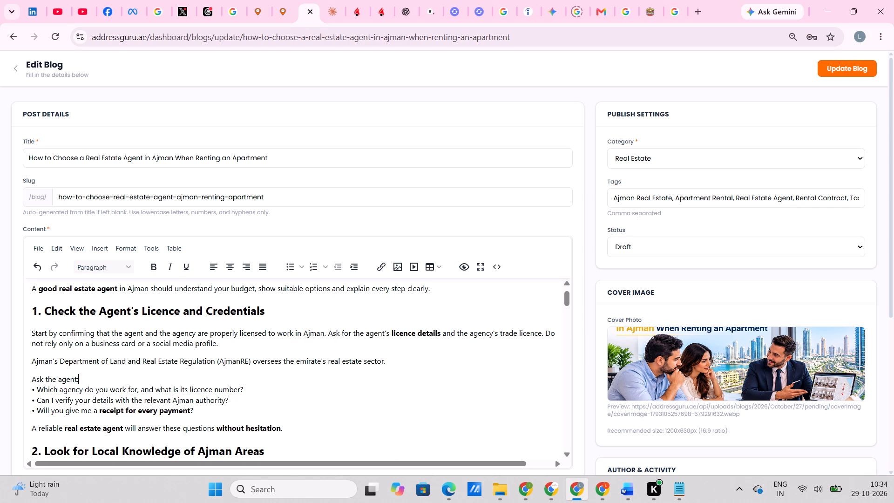
key("Return")
key("BackSpace")
key("Return")
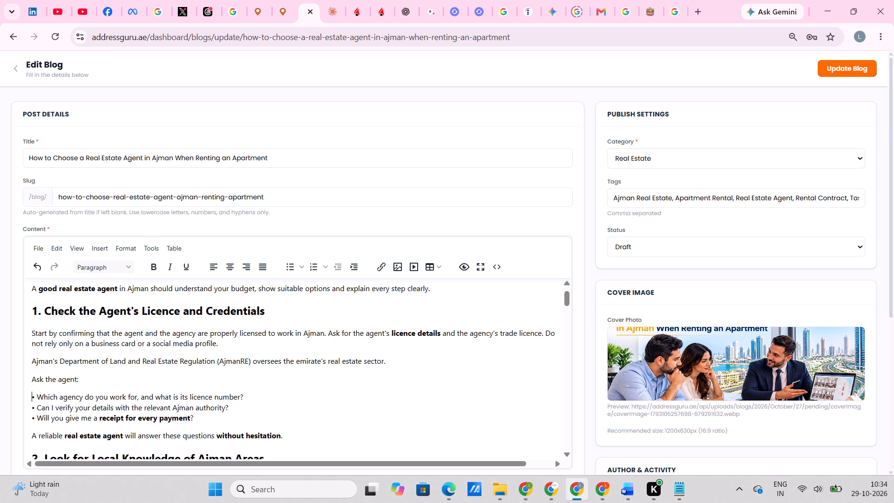
left_click(73, 381)
double_click(90, 273)
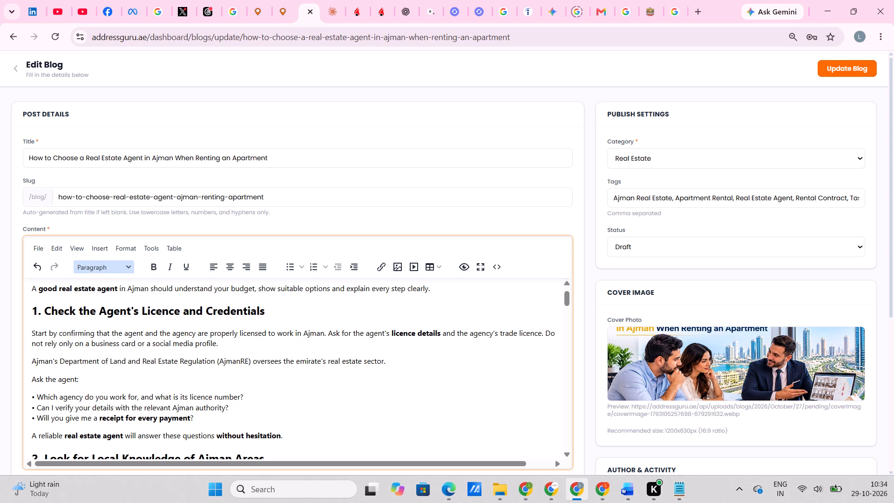
left_click(107, 268)
left_click(108, 331)
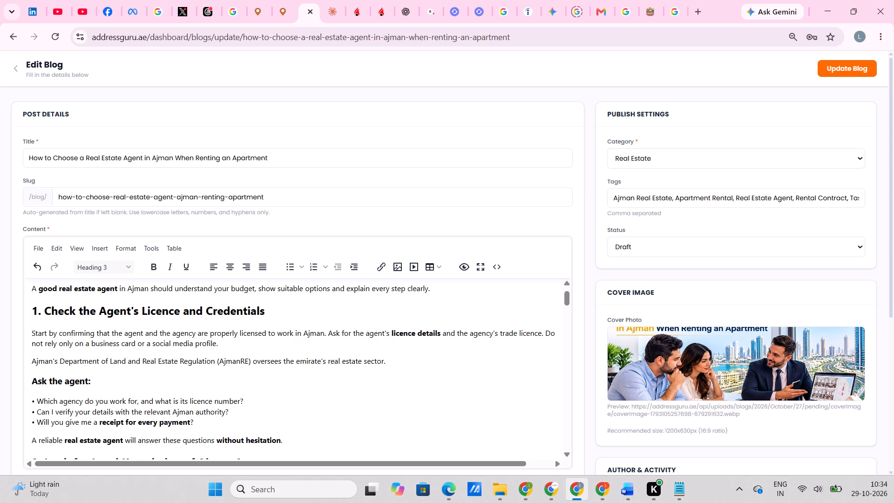
Make "(AjmanRE)" bold in the sentence about the emirate's real estate sector.
left_click_drag(212, 361, 240, 360)
left_click_drag(251, 363, 217, 362)
key("ctrl+b")
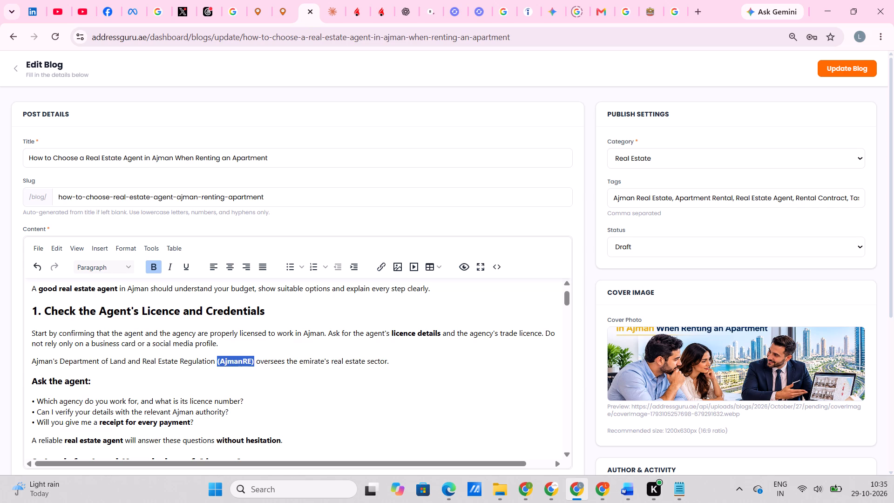
Copy the phrase "Ajman's Department of Land and Real Estate Regulation" from section 1 of the blog content.
left_click(214, 361)
left_click_drag(214, 361, 213, 360)
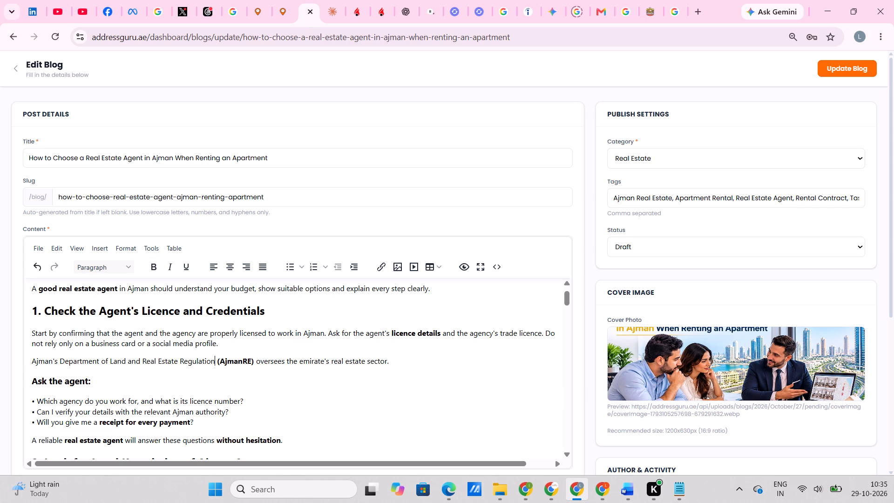
left_click_drag(213, 360, 22, 361)
key("ctrl+c")
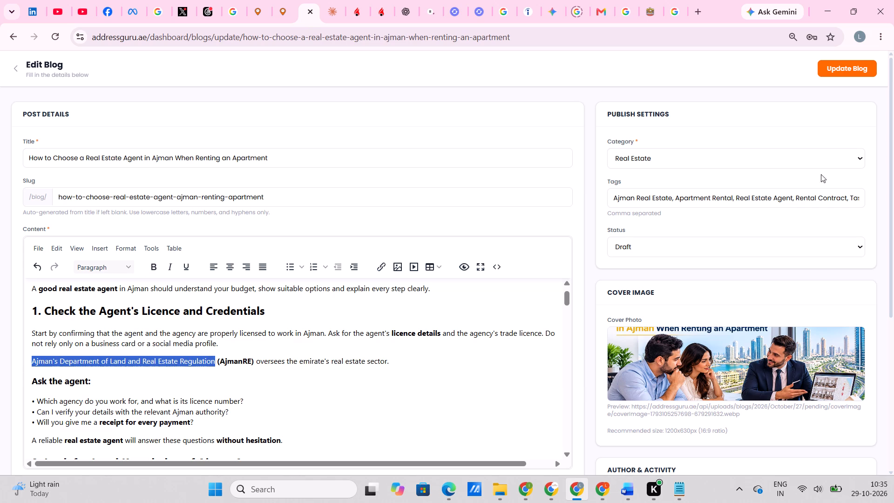
Switch to the open u.ae Jobs page, reload it and look through its job topic categories.
left_click(649, 0)
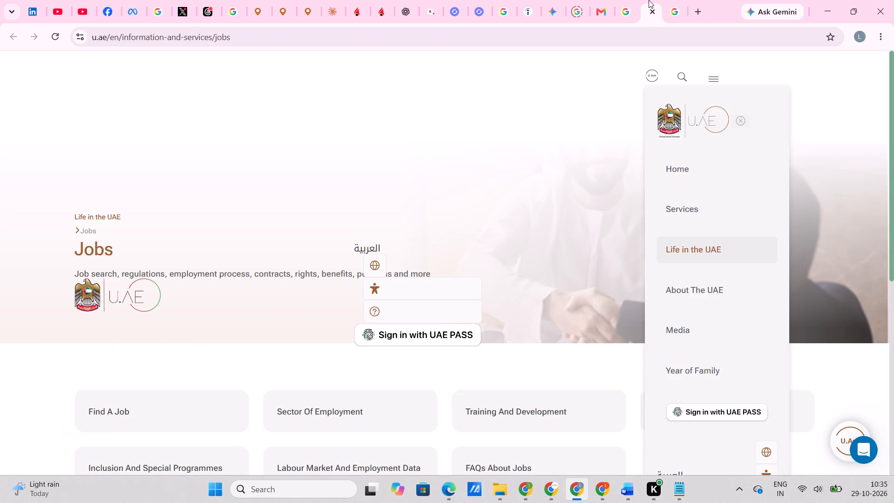
scroll(780, 276, "down", 3)
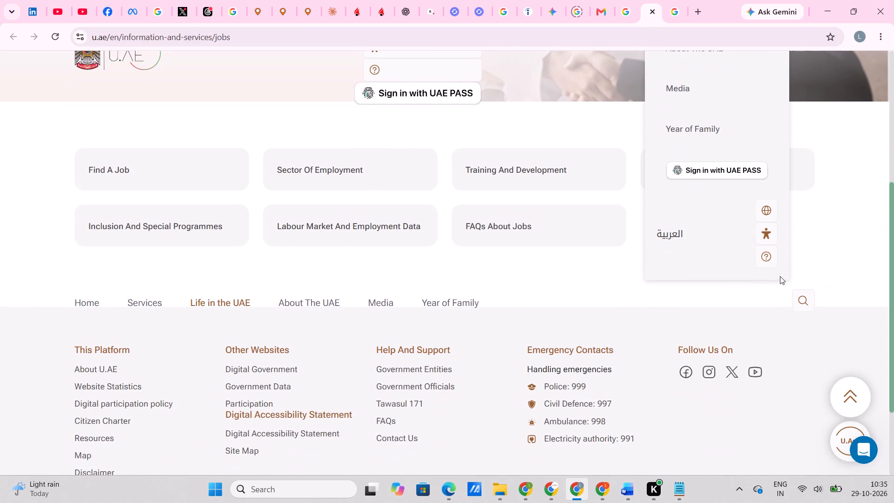
scroll(780, 276, "up", 2)
scroll(834, 249, "up", 2)
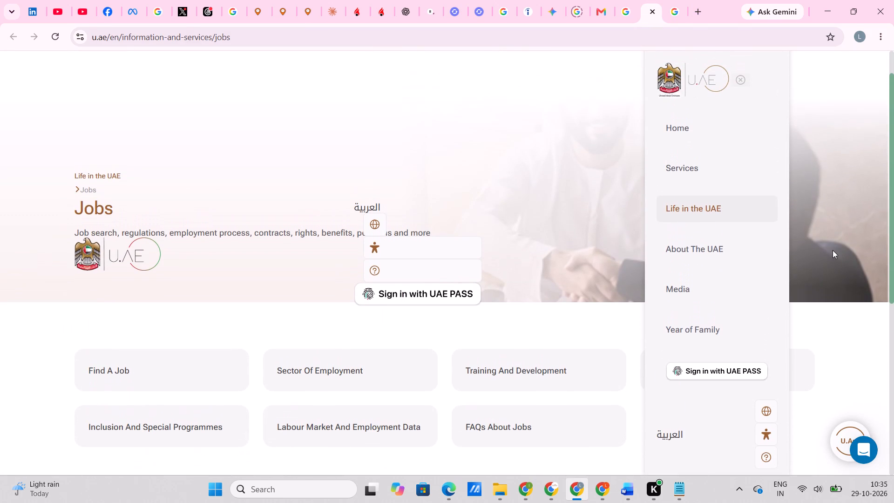
scroll(832, 251, "up", 1)
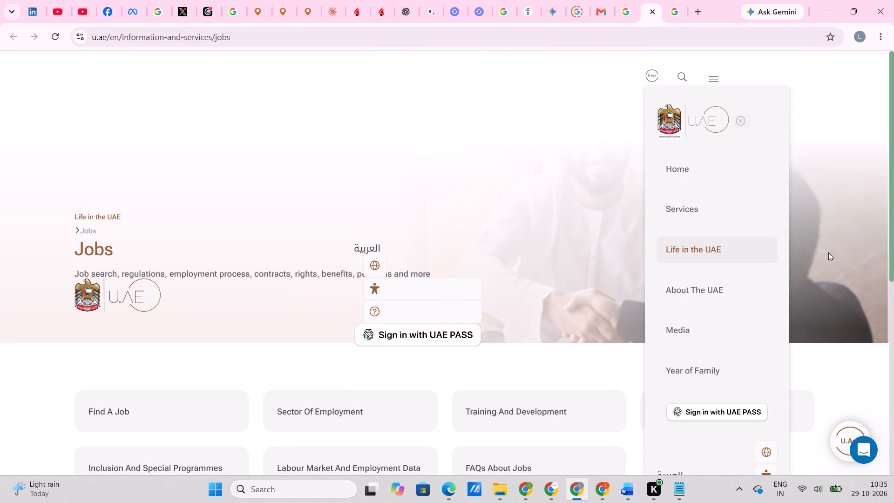
scroll(805, 255, "down", 1)
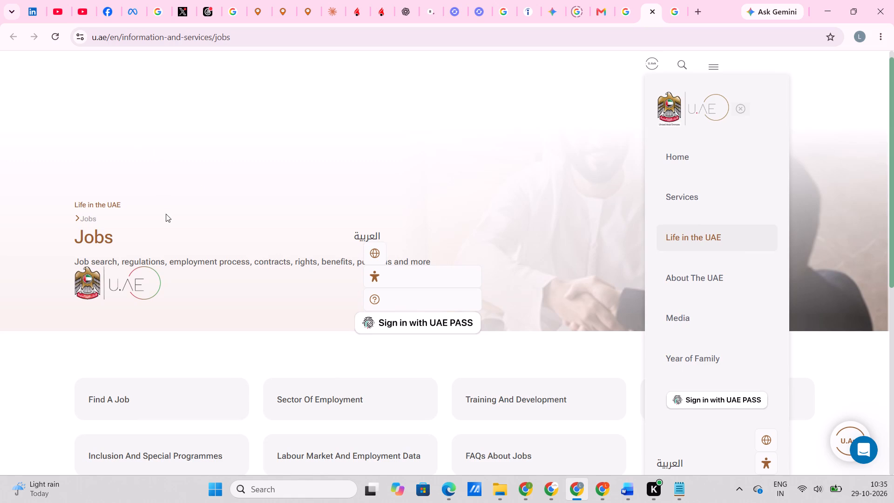
left_click(72, 235)
scroll(268, 296, "down", 1)
left_click(296, 35)
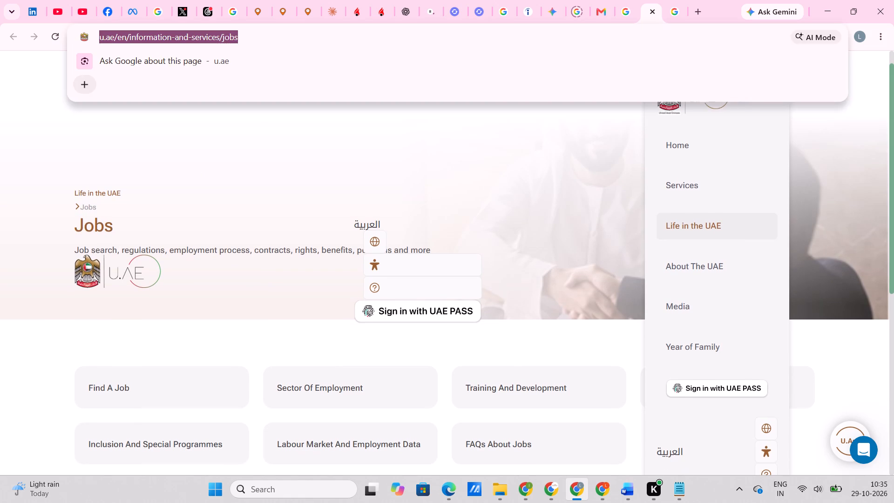
key("Return")
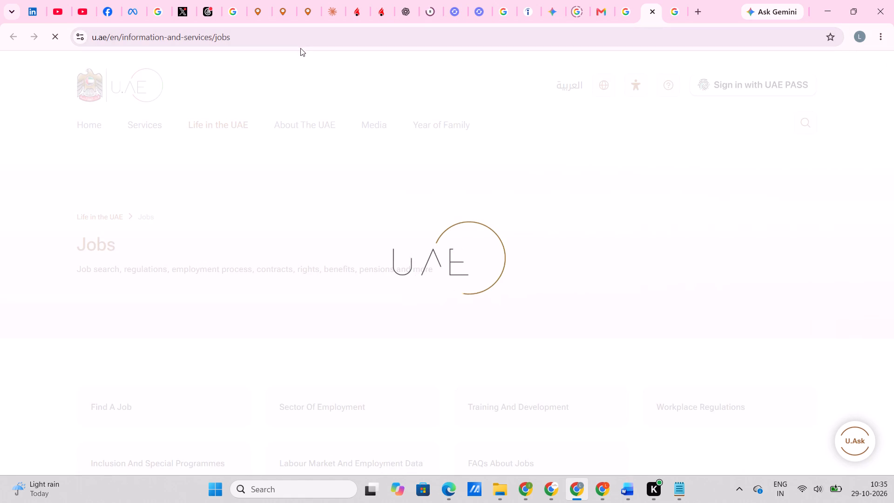
scroll(485, 293, "down", 2)
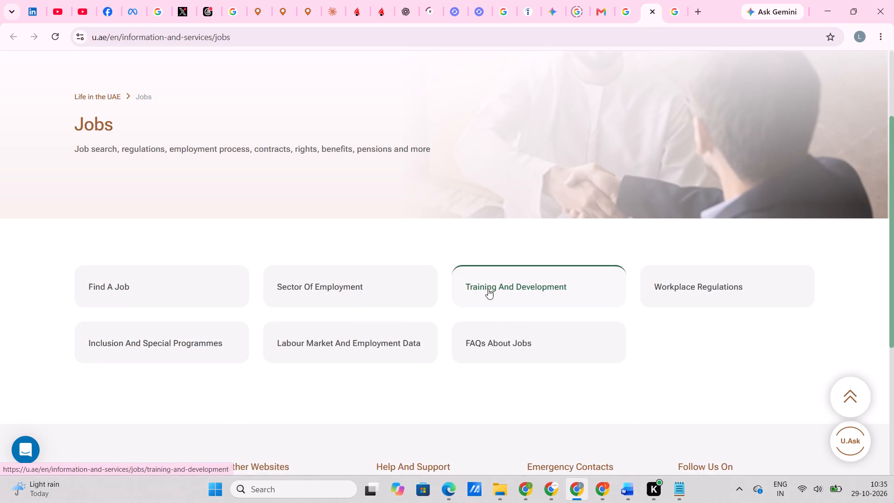
scroll(488, 289, "down", 2)
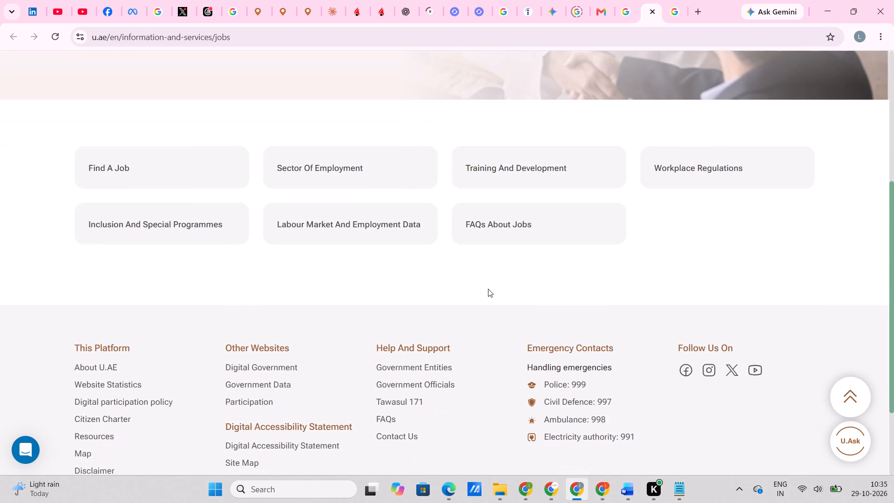
scroll(488, 281, "up", 2)
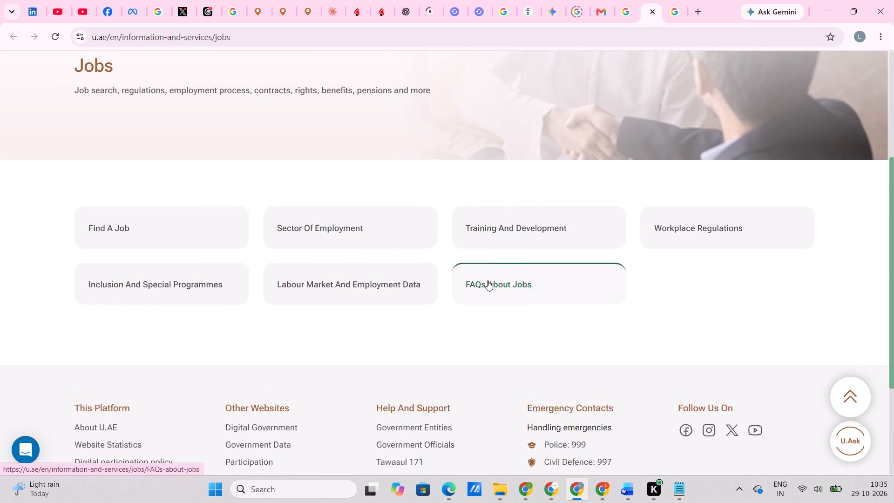
scroll(488, 280, "up", 1)
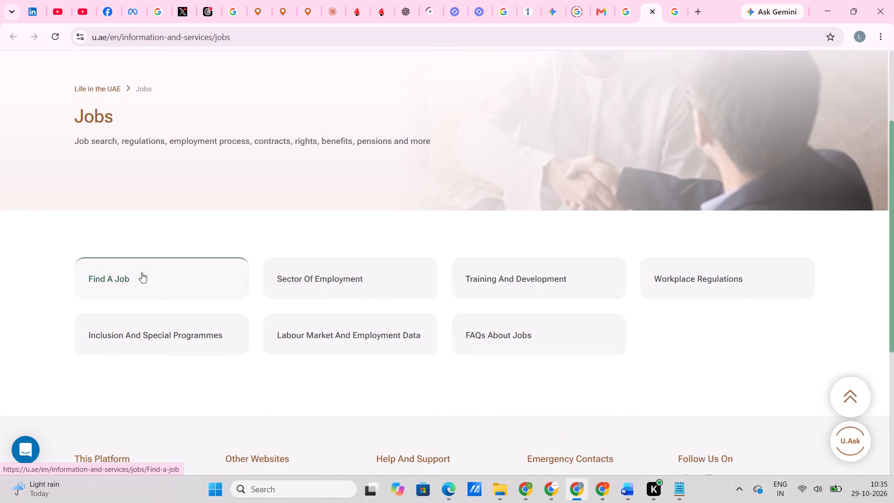
Go to Find A Job and its Searching For A Job page on u.ae, and examine the listed job portals.
left_click(142, 272)
scroll(143, 273, "down", 1)
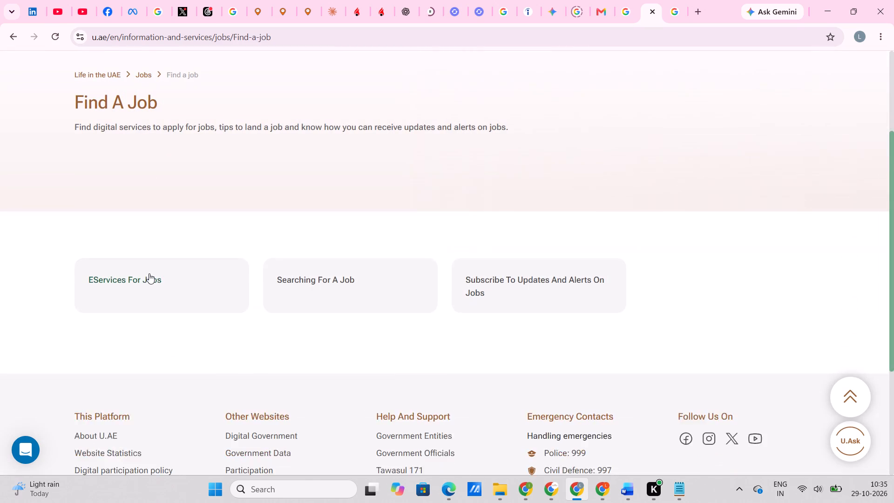
scroll(149, 273, "down", 2)
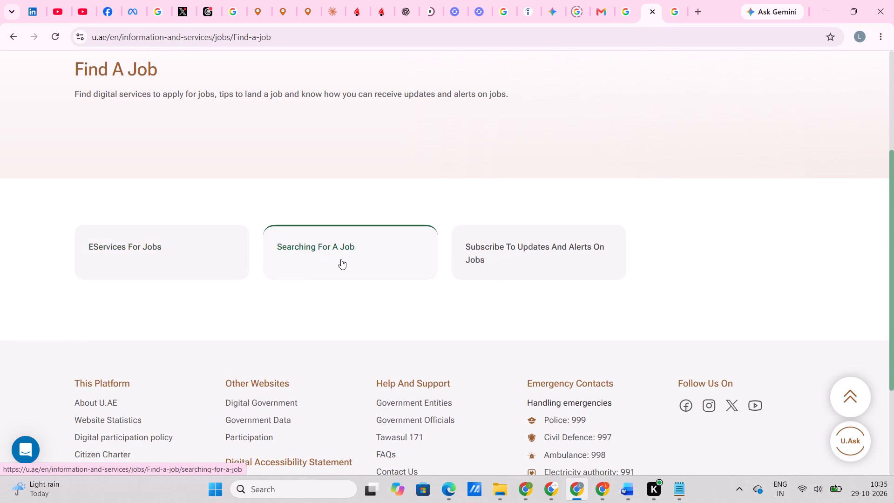
left_click(341, 259)
scroll(341, 259, "down", 1)
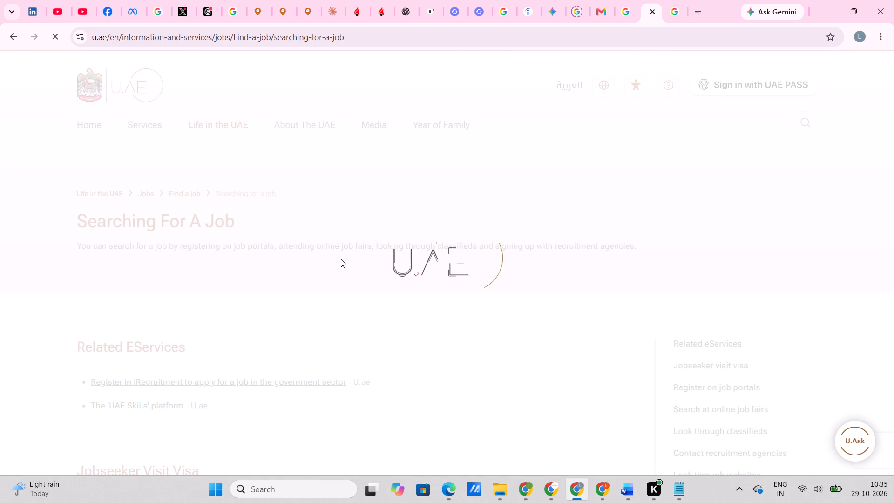
scroll(341, 259, "down", 1)
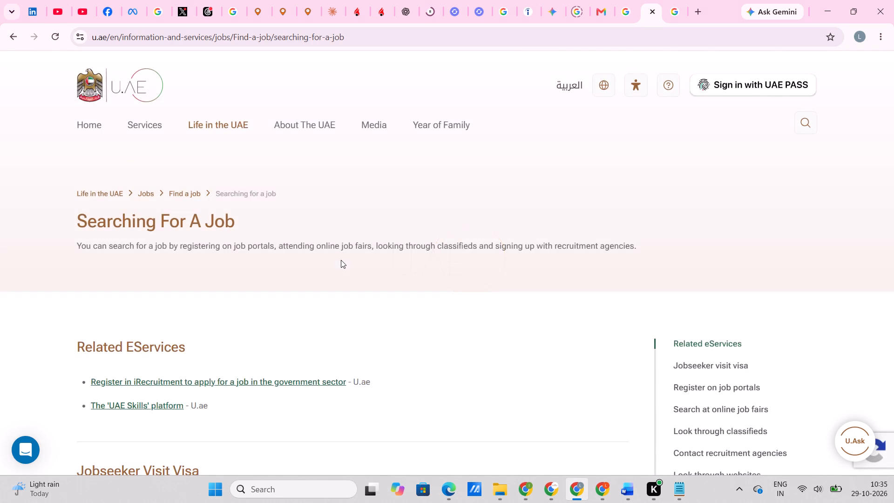
scroll(341, 260, "down", 9)
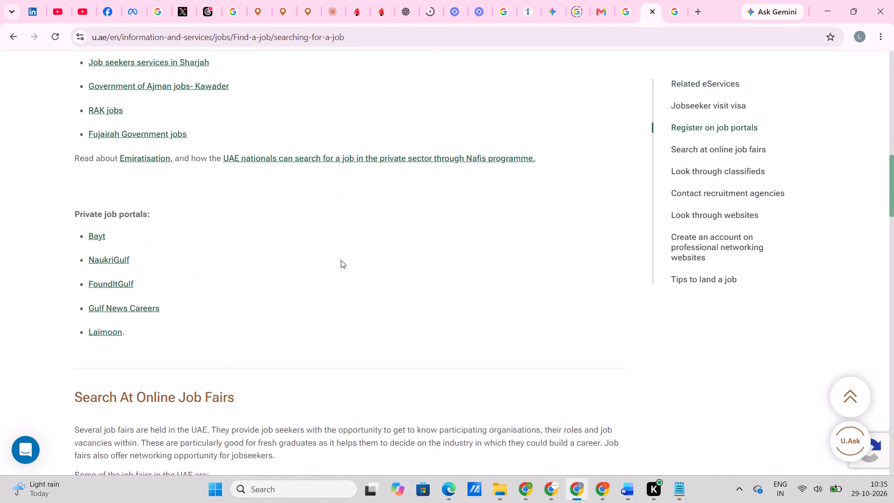
scroll(341, 260, "down", 2)
scroll(341, 260, "up", 4)
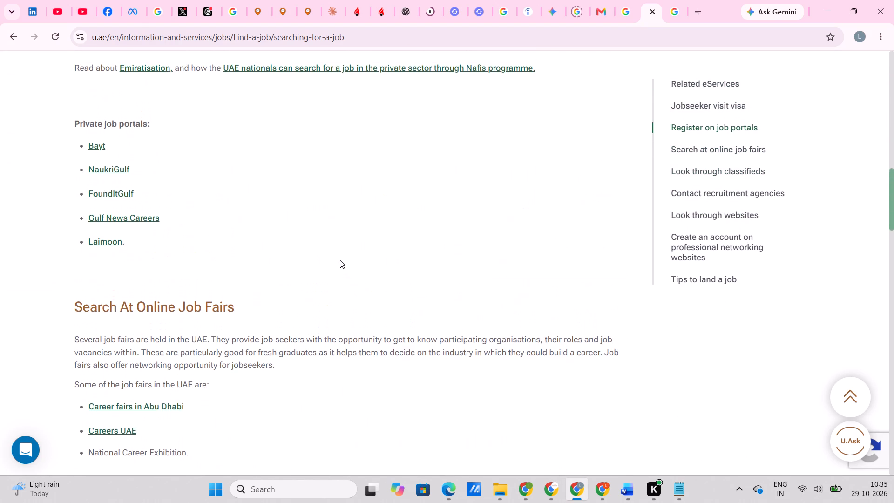
scroll(340, 260, "up", 2)
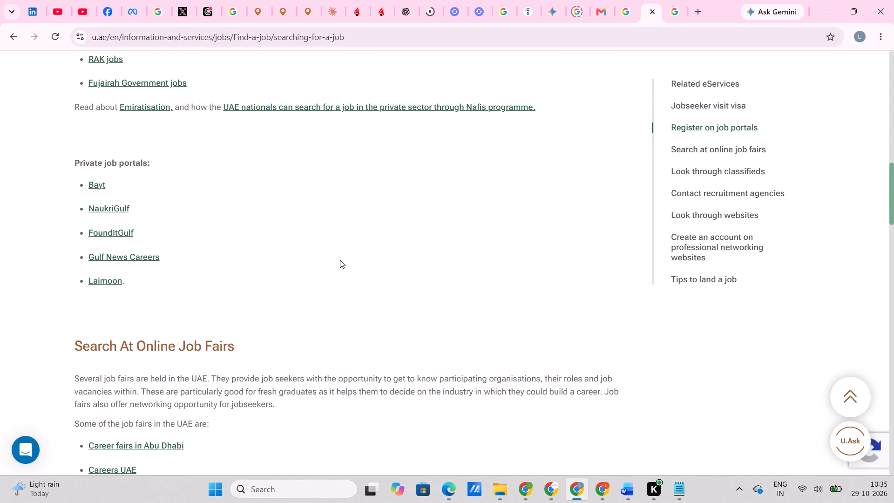
scroll(340, 260, "up", 1)
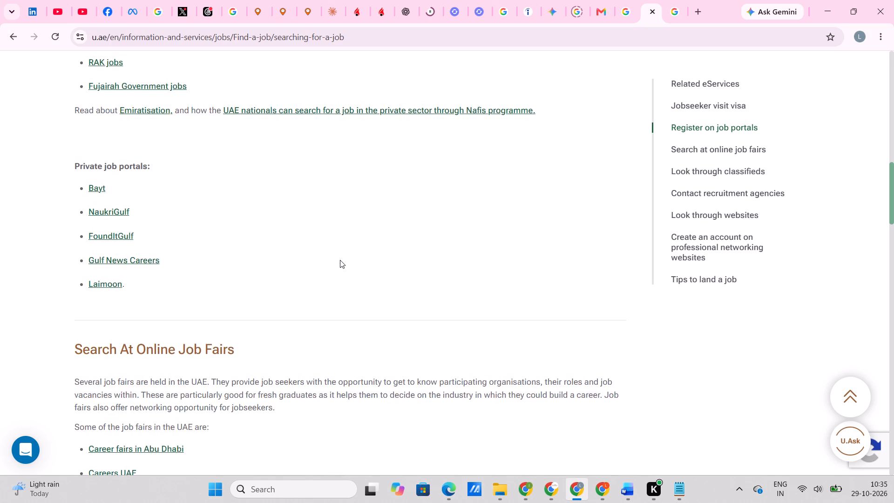
scroll(340, 260, "up", 1)
Check the Laimoon link among the private job portals and close the page it opens.
left_click(111, 283)
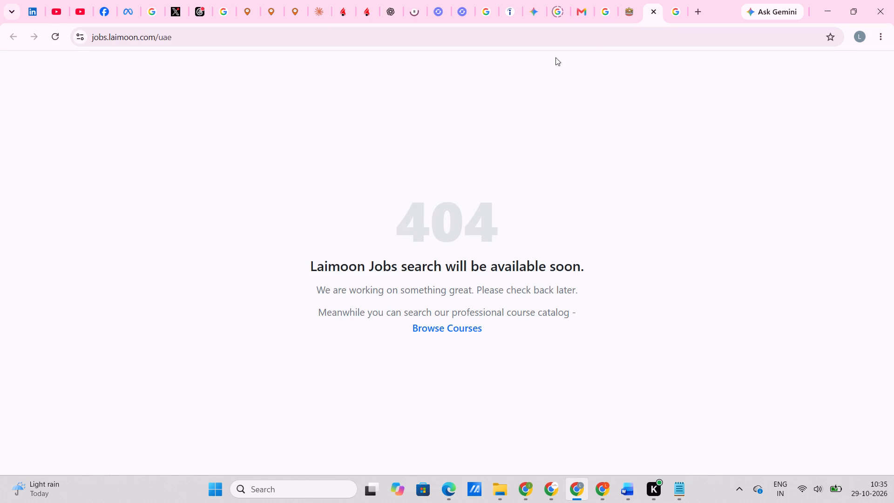
left_click(652, 12)
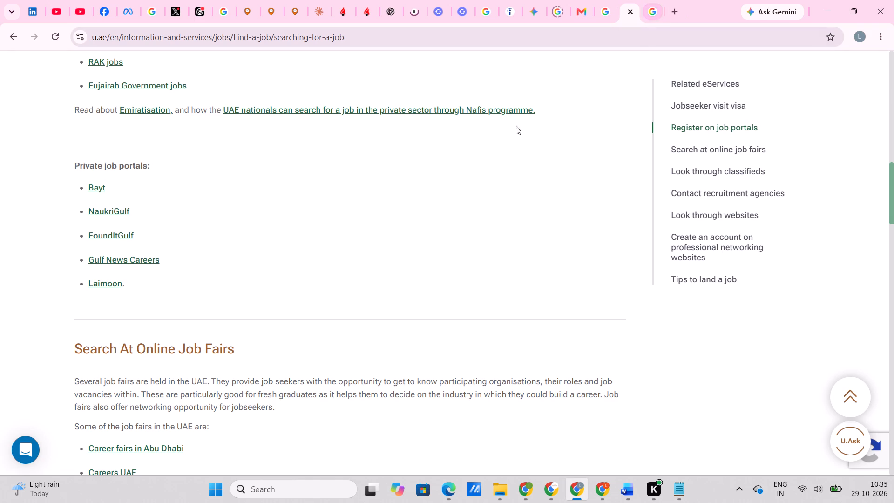
Open the FoundItGulf link among the private job portals and look over its home page's job categories and skills.
scroll(140, 261, "up", 1)
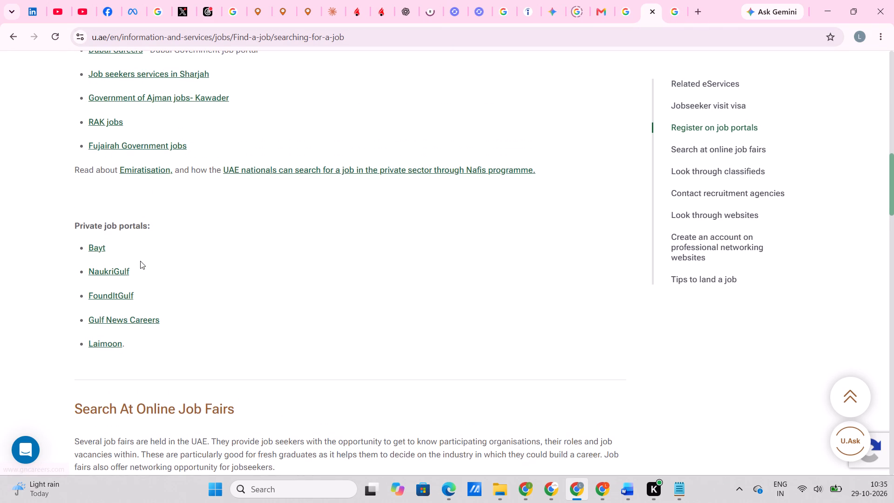
left_click(112, 297)
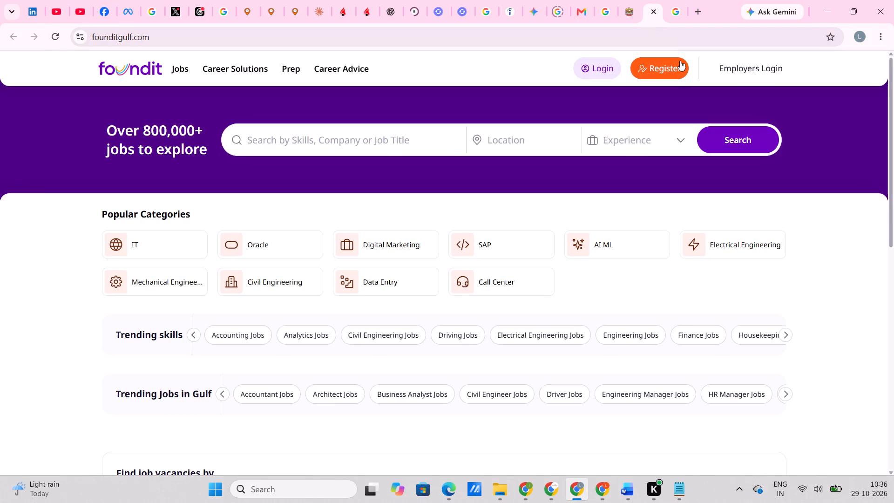
scroll(531, 184, "down", 1)
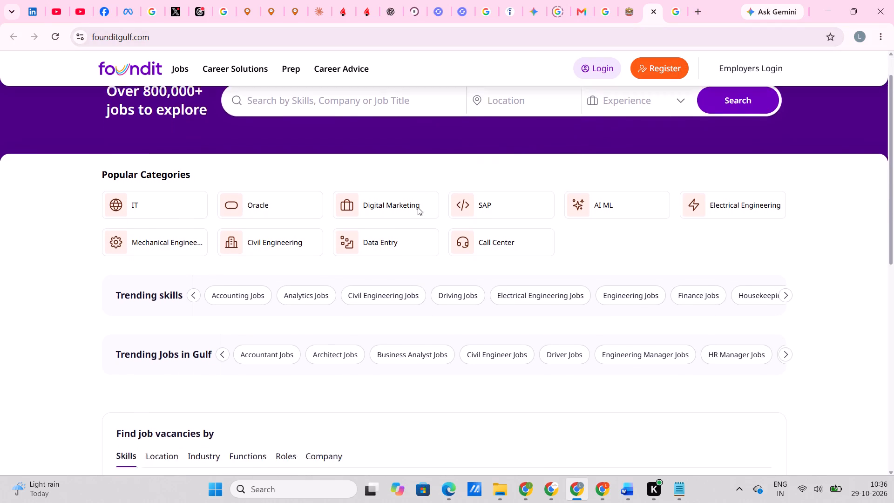
scroll(418, 207, "down", 3)
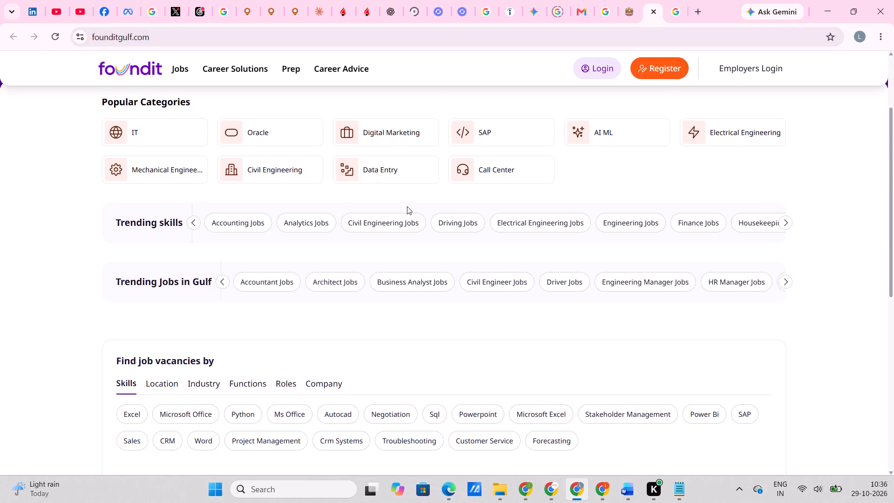
scroll(407, 206, "down", 1)
scroll(407, 206, "up", 2)
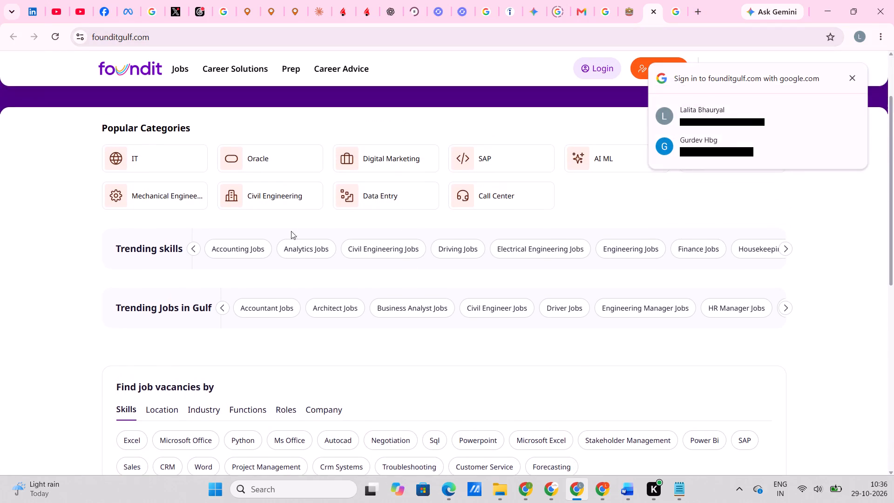
Open Accounting Jobs from the trending skills and read the International Business House Accounting Manager listing, dismissing the Google sign-in prompt.
left_click(247, 249)
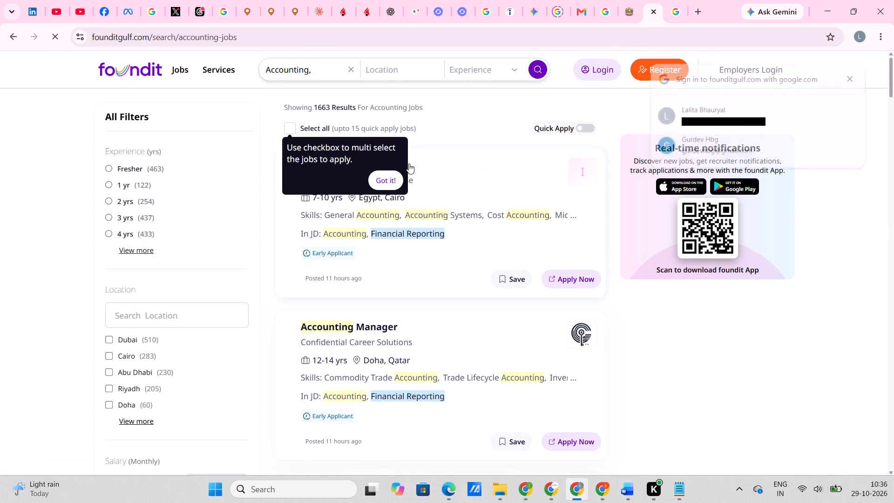
left_click(395, 180)
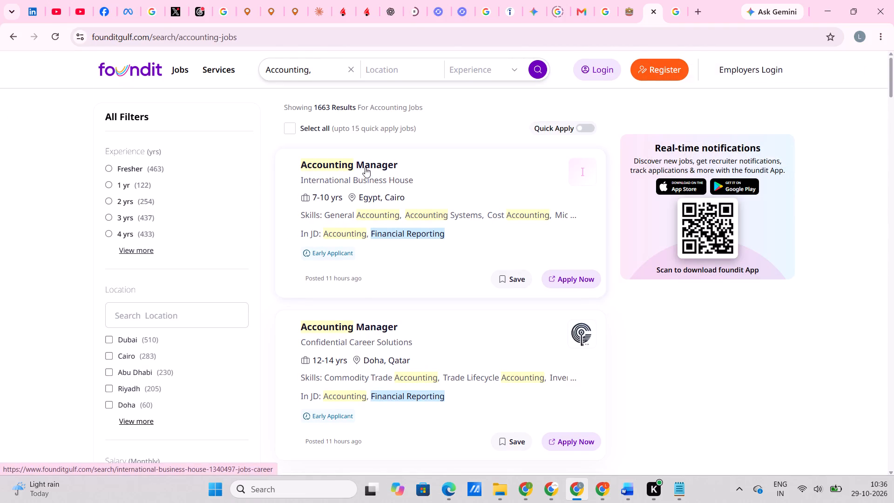
left_click(367, 163)
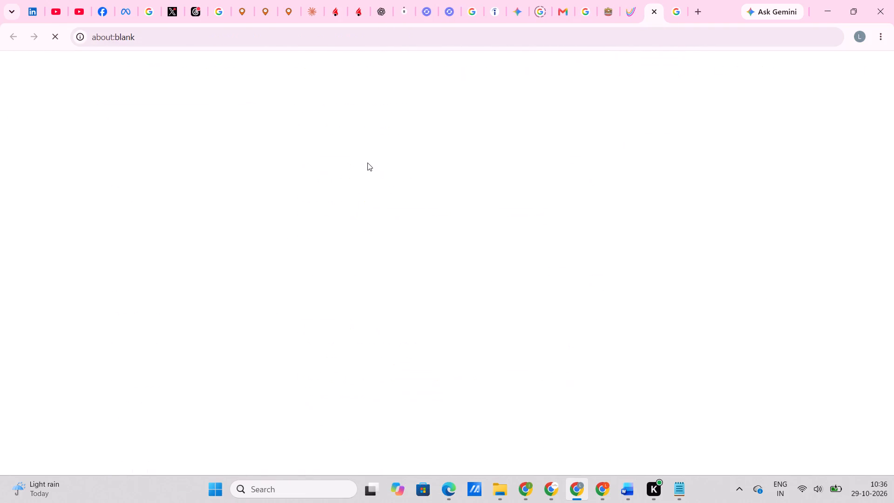
scroll(367, 163, "down", 1)
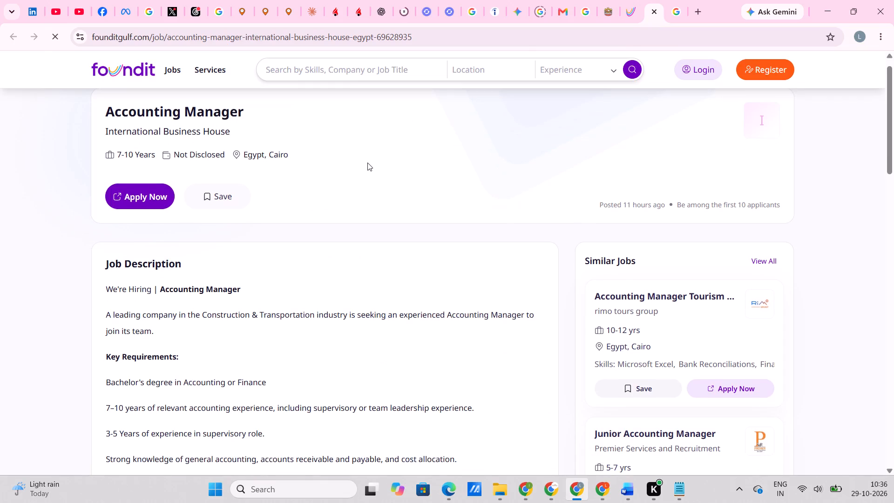
scroll(367, 163, "down", 1)
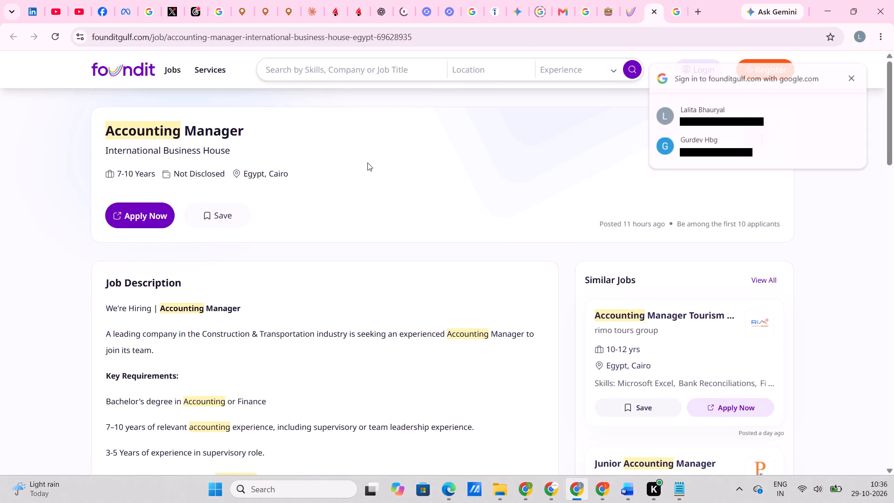
scroll(367, 163, "down", 2)
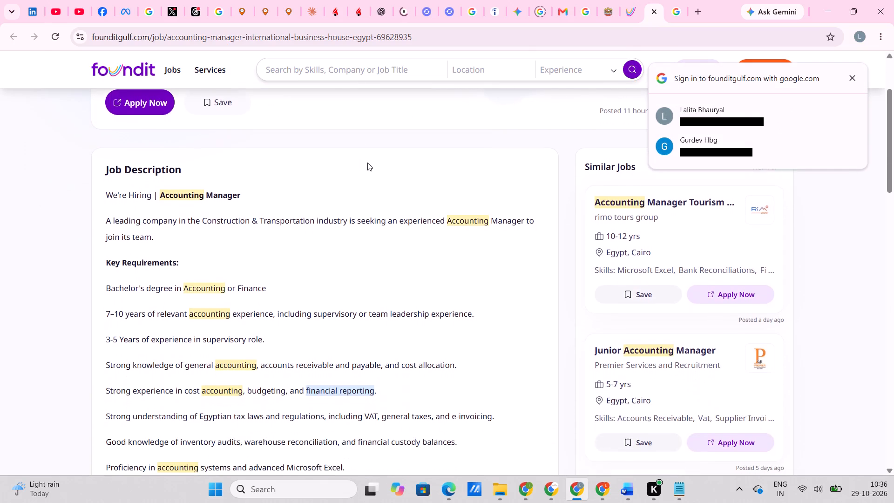
scroll(367, 163, "down", 3)
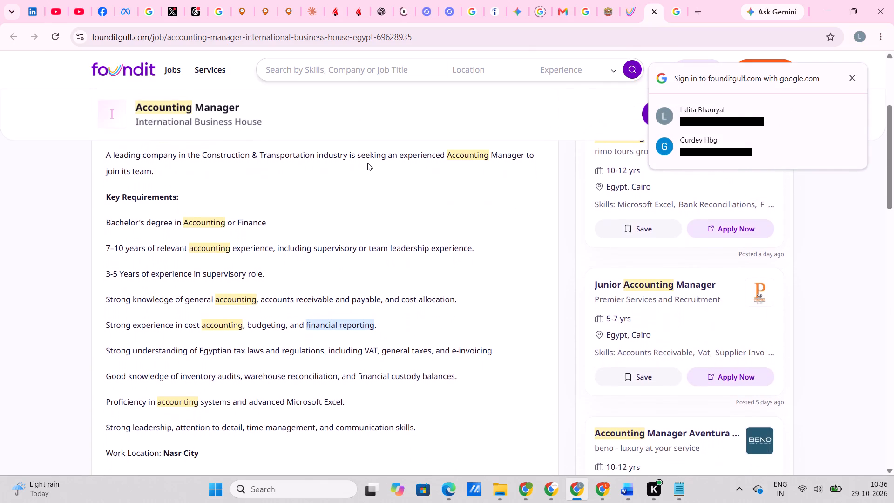
scroll(367, 163, "down", 1)
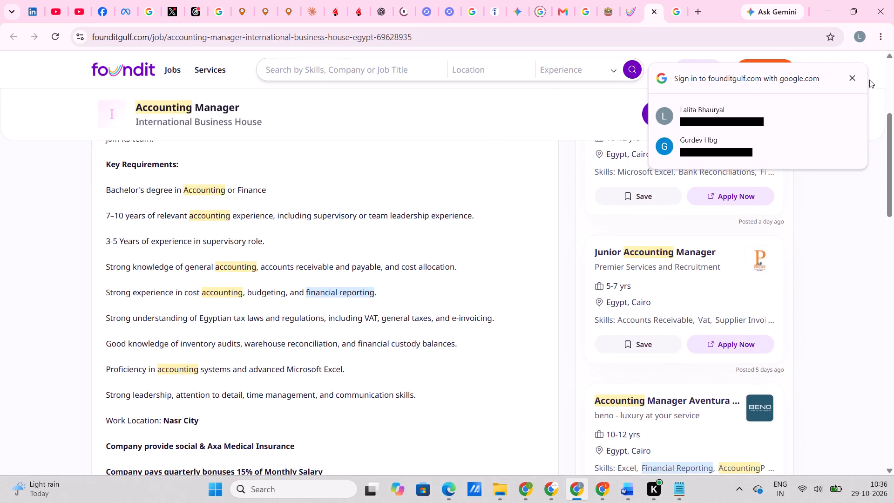
left_click(853, 81)
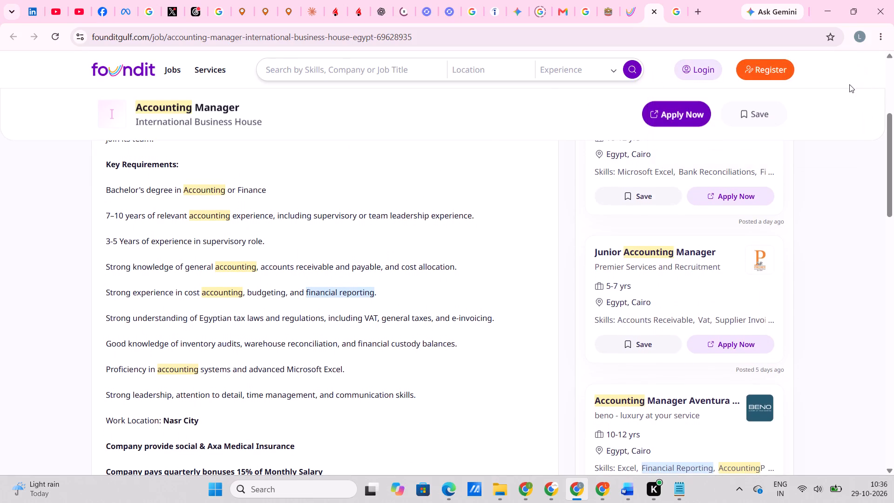
Search the listing page for the copied text "Ajman's Department of Land and Real Estate Regulation" and close the page search.
key("ctrl+f")
key("ctrl+v")
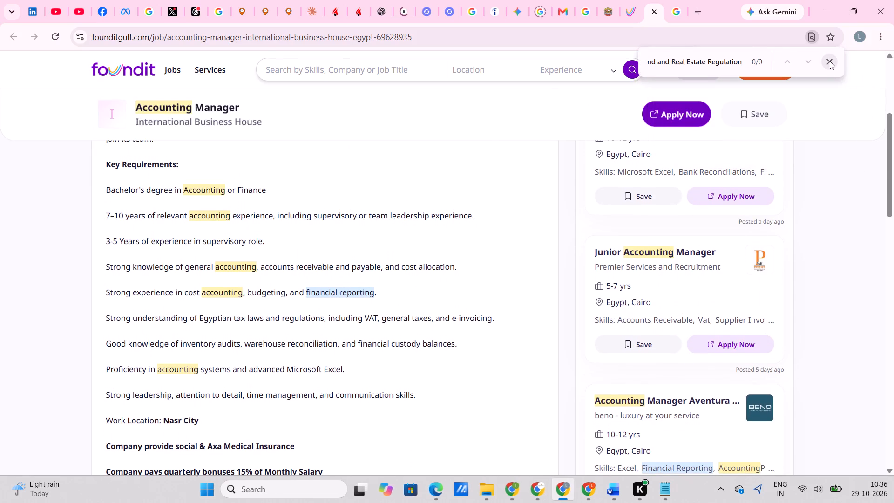
left_click(830, 61)
Look through the rest of the Accounting Manager listing, including its benefits, application instructions and More Info details.
scroll(454, 236, "down", 1)
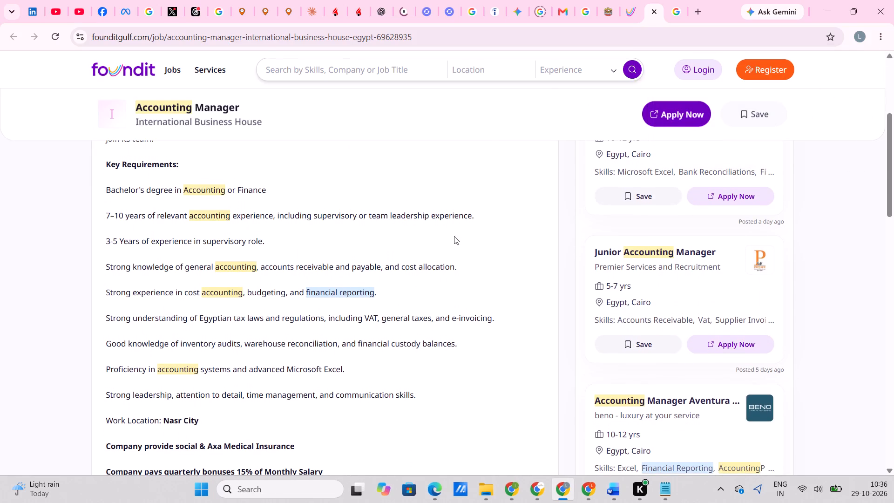
scroll(454, 236, "down", 3)
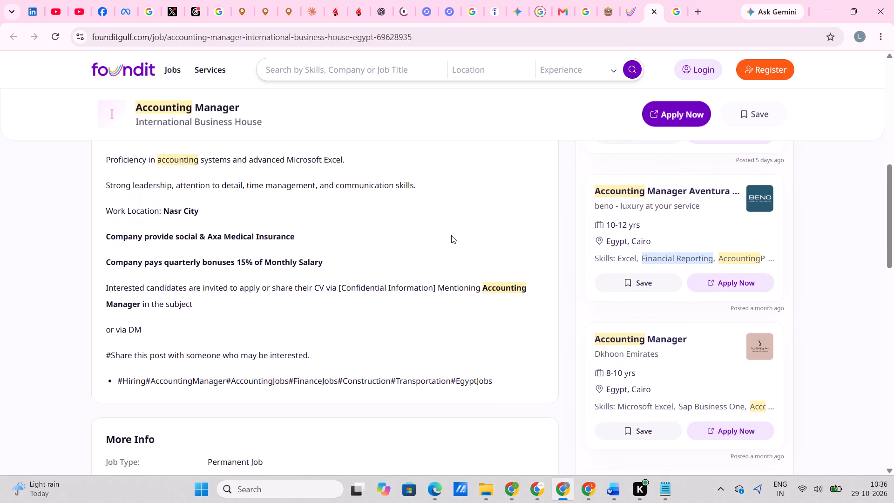
scroll(451, 235, "down", 2)
scroll(451, 235, "up", 1)
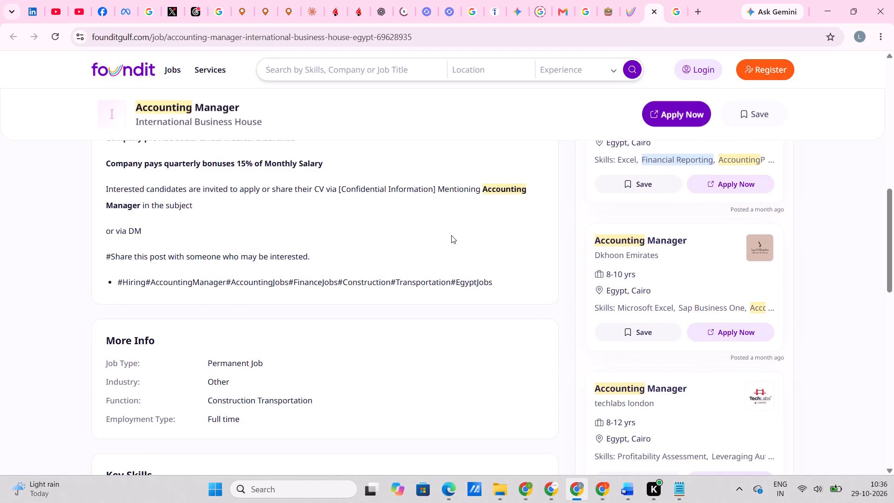
scroll(451, 235, "up", 4)
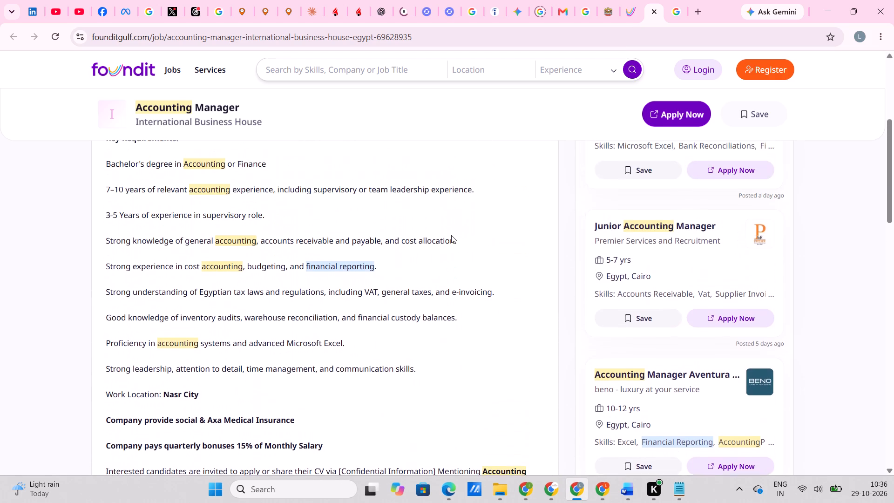
scroll(450, 232, "up", 3)
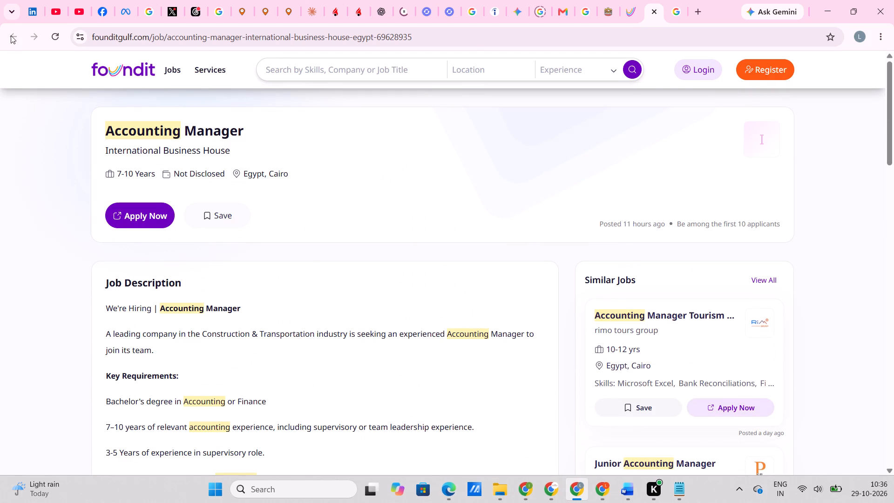
Search Google for "Ajman's Department of Land and Real Estate Regulation", look over the results and open the official ajmanre.gov.ae site.
left_click(548, 35)
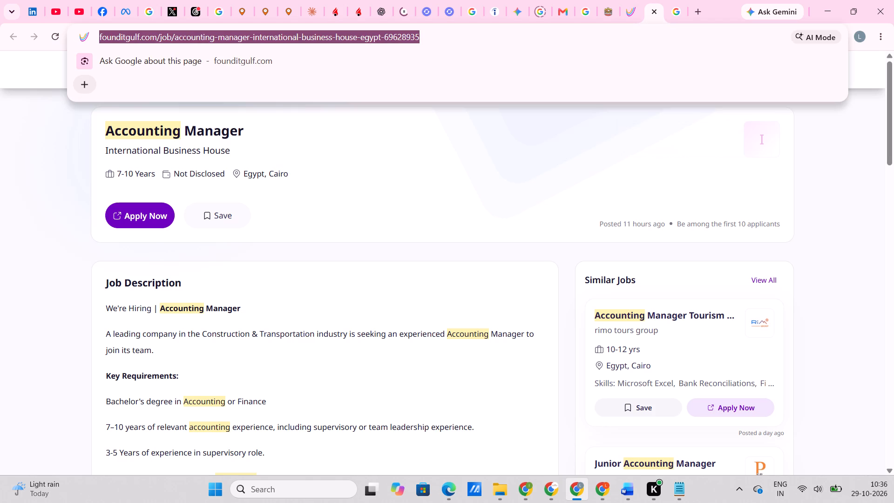
key("ctrl+v")
key("Return")
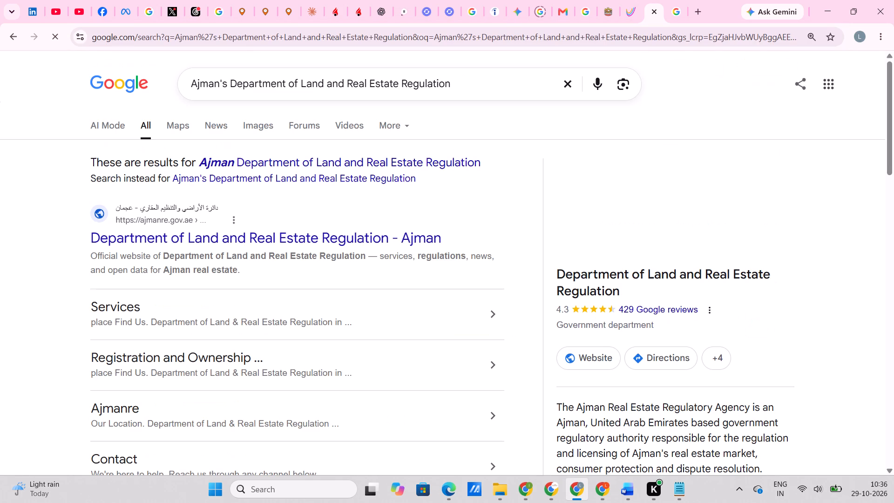
left_click(346, 232)
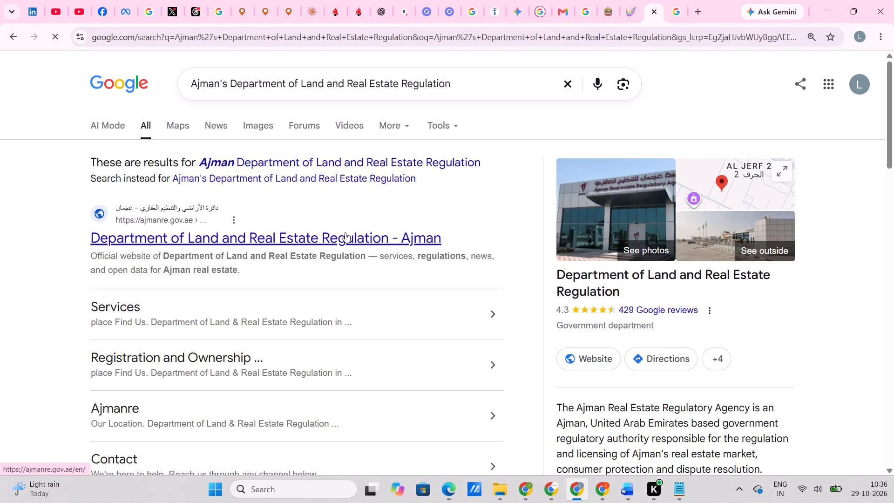
left_click(347, 243)
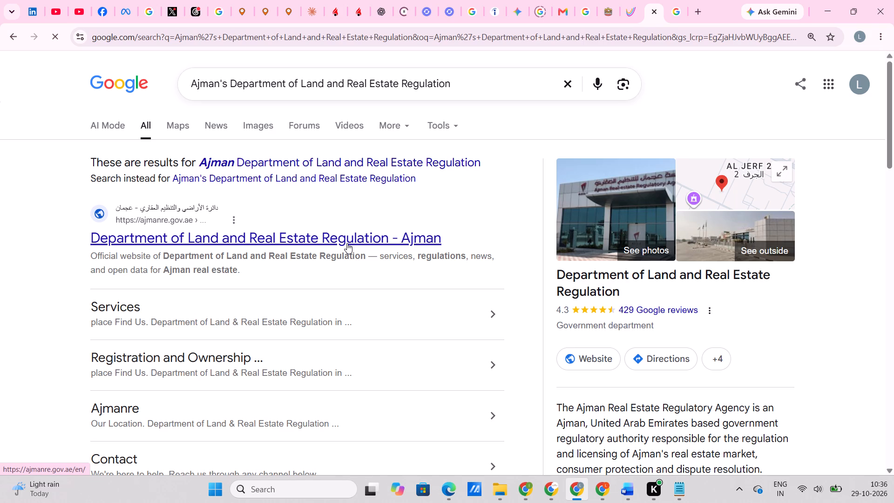
scroll(379, 249, "down", 3)
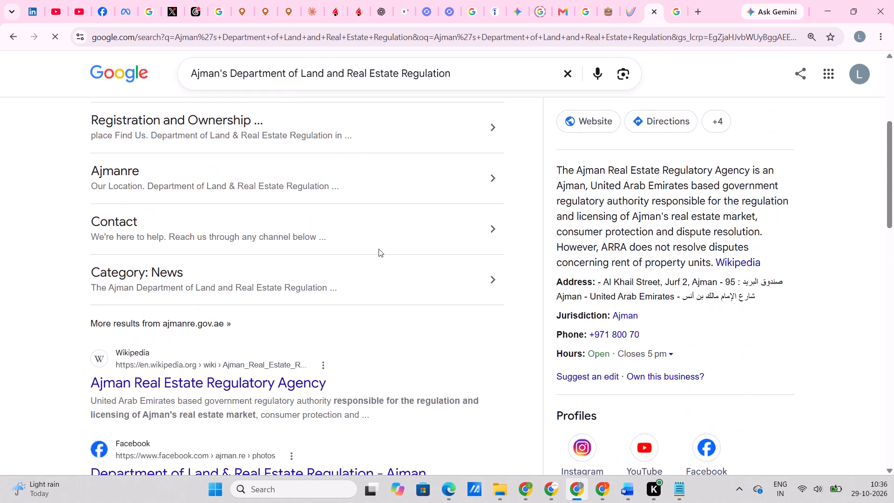
scroll(379, 249, "down", 6)
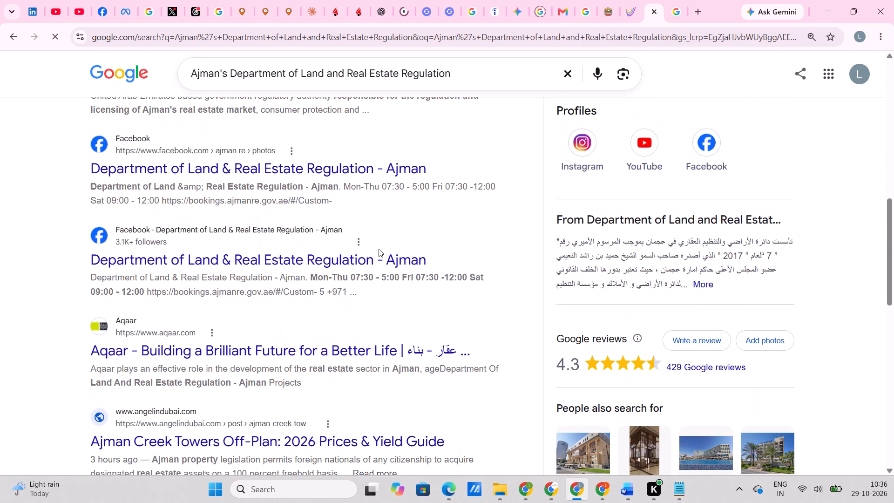
scroll(379, 249, "down", 2)
scroll(379, 249, "up", 14)
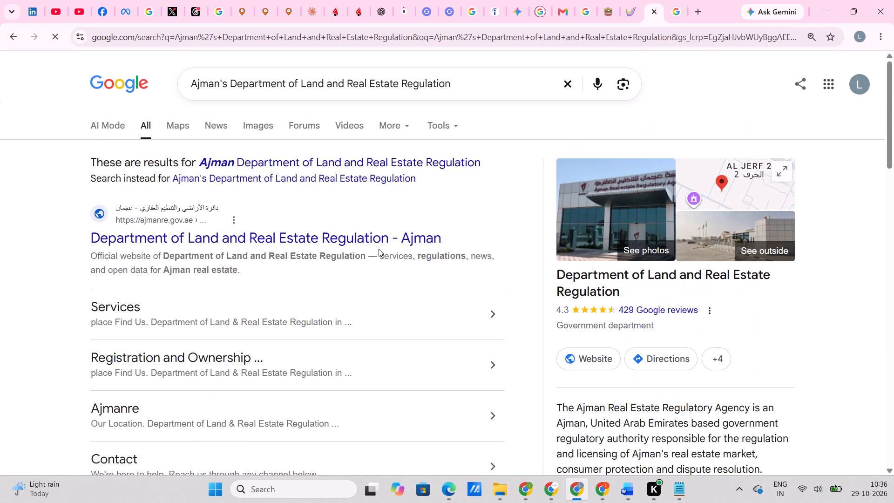
left_click(298, 240)
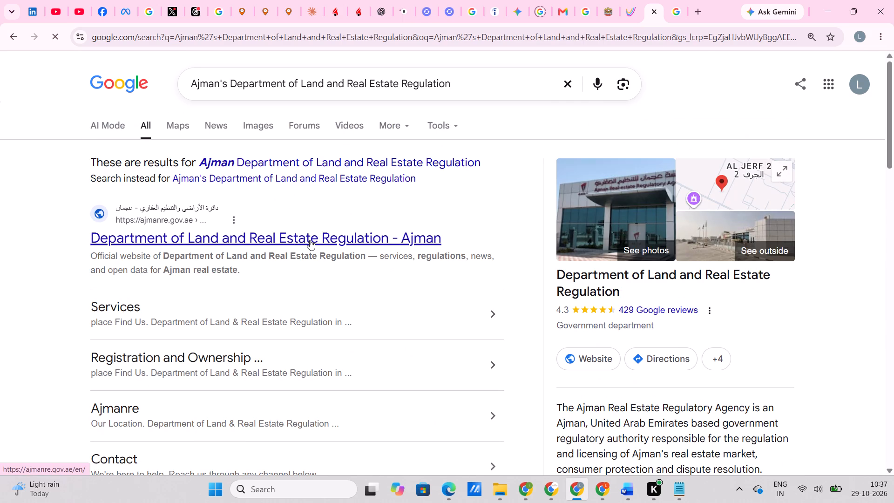
Switch back to the FoundItGulf accounting jobs results and close that page.
left_click(637, 0)
scroll(512, 241, "up", 1)
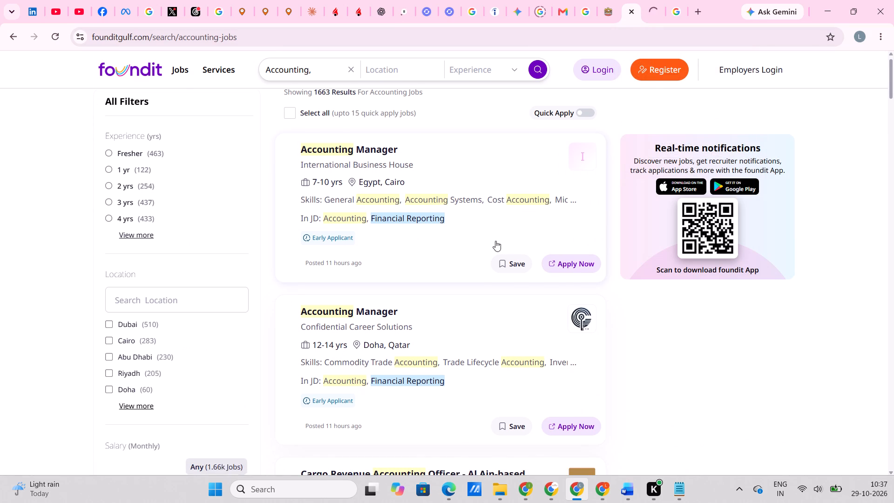
scroll(495, 241, "up", 1)
left_click(630, 11)
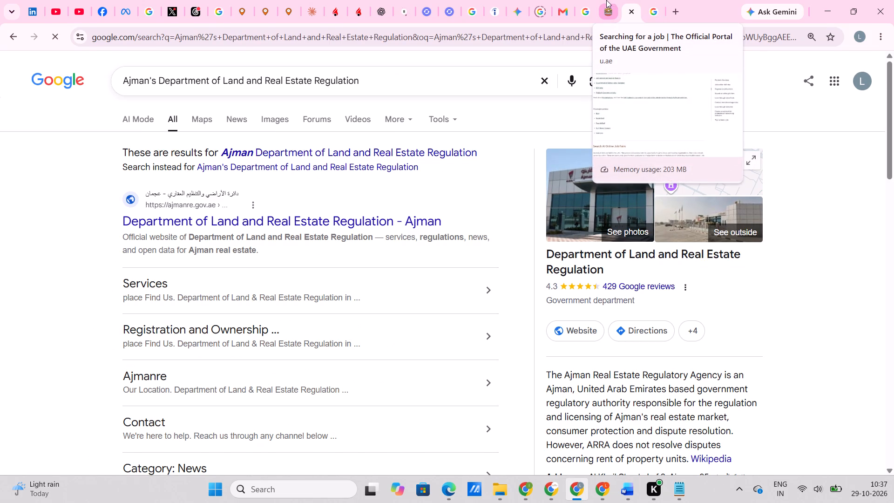
Return to the Searching For A Job page on u.ae and open the Federal Government job portal from the government portals.
left_click(606, 0)
scroll(202, 268, "up", 1)
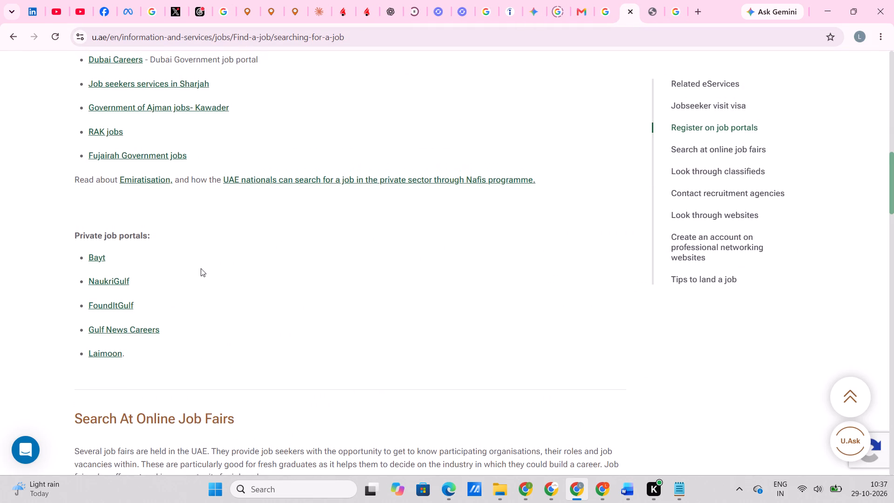
scroll(201, 268, "up", 1)
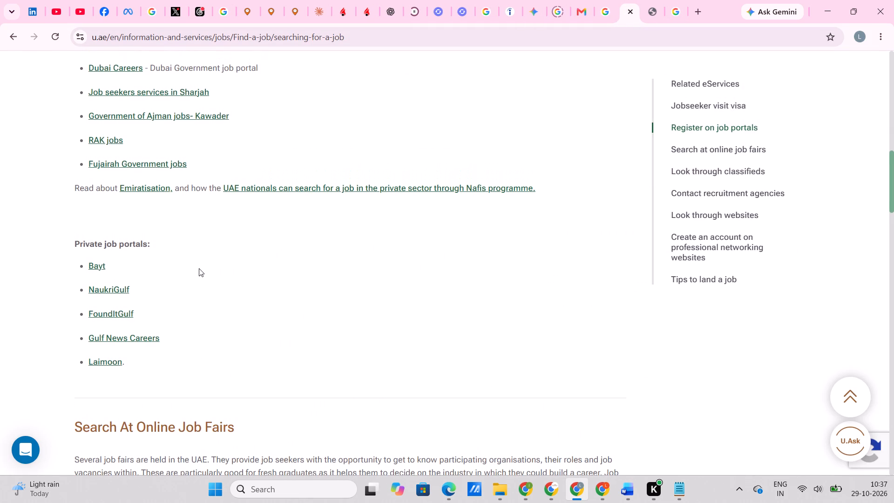
scroll(199, 268, "up", 2)
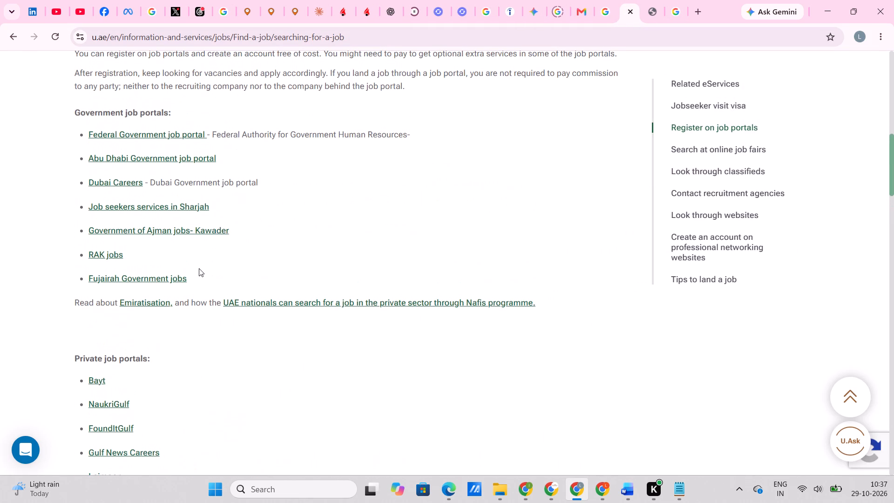
scroll(199, 268, "up", 1)
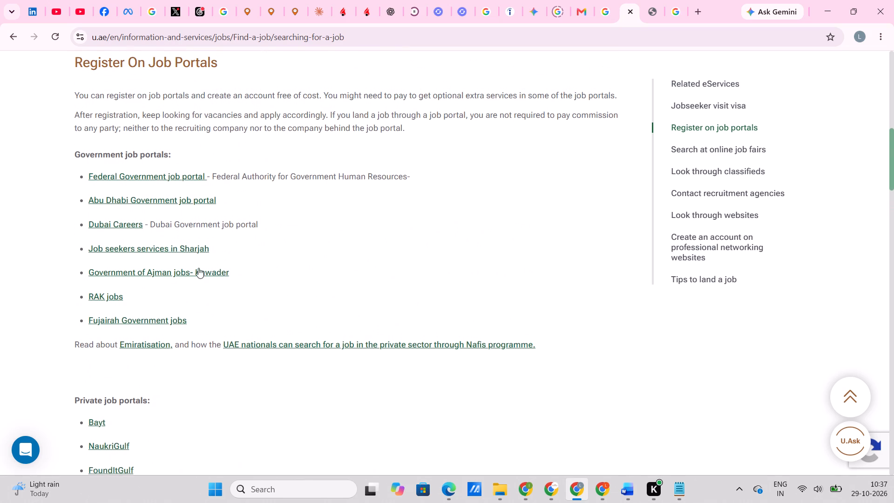
scroll(198, 268, "up", 1)
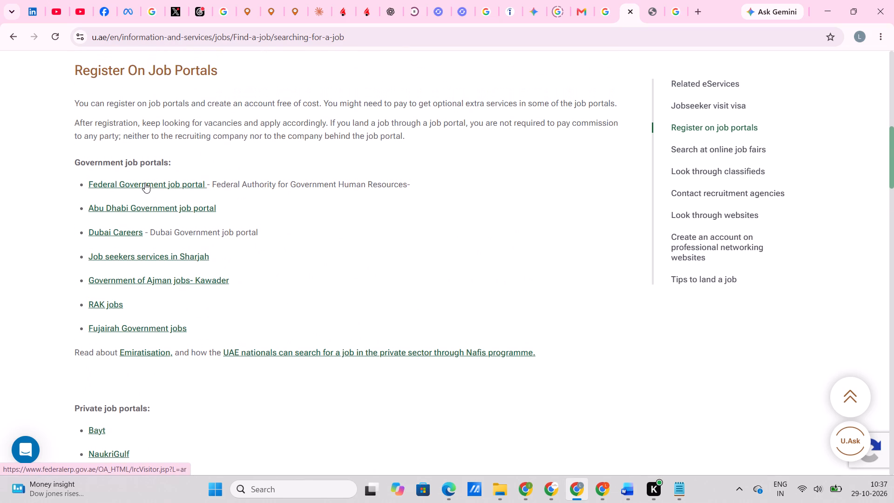
left_click(145, 183)
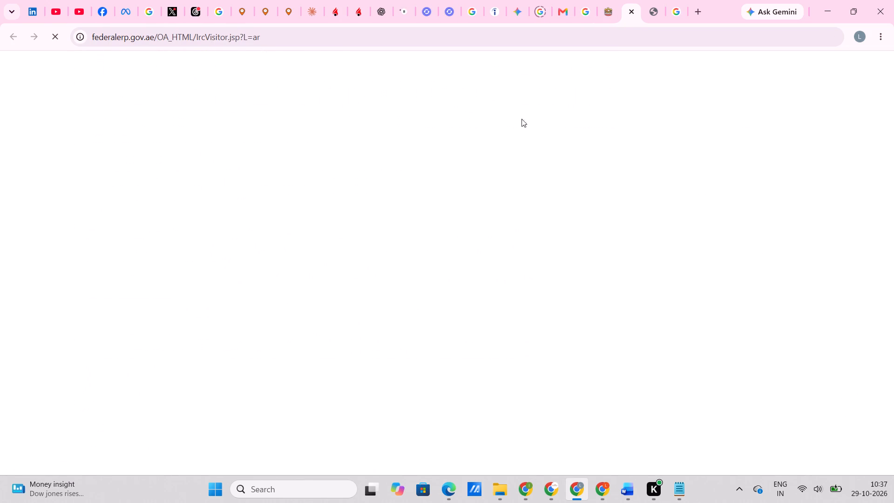
Switch to the ajmanre.gov.ae page and load its address again.
left_click(654, 0)
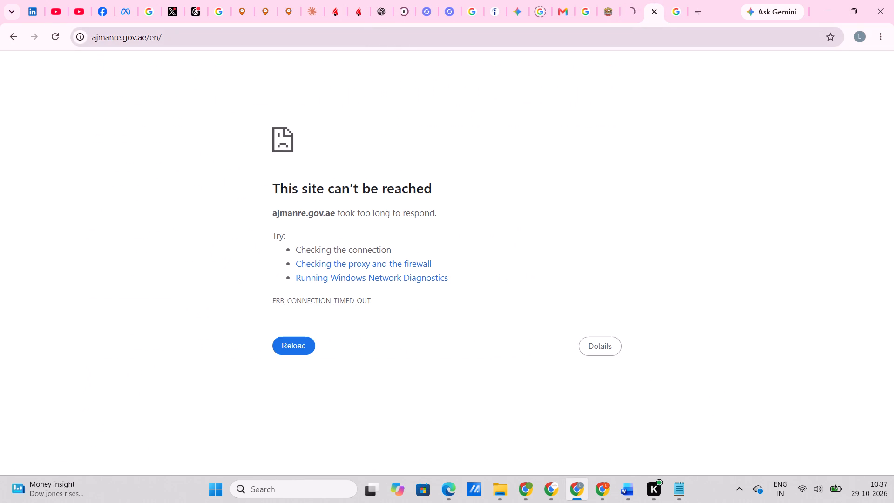
left_click(372, 37)
key("Return")
Look over the Federal Government recruitment portal page on federalerp.gov.ae and close it.
left_click(632, 0)
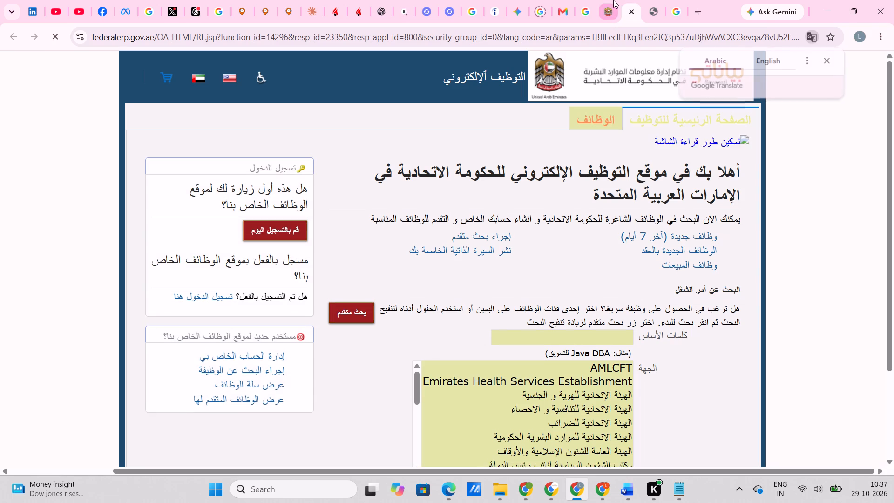
scroll(504, 168, "down", 6)
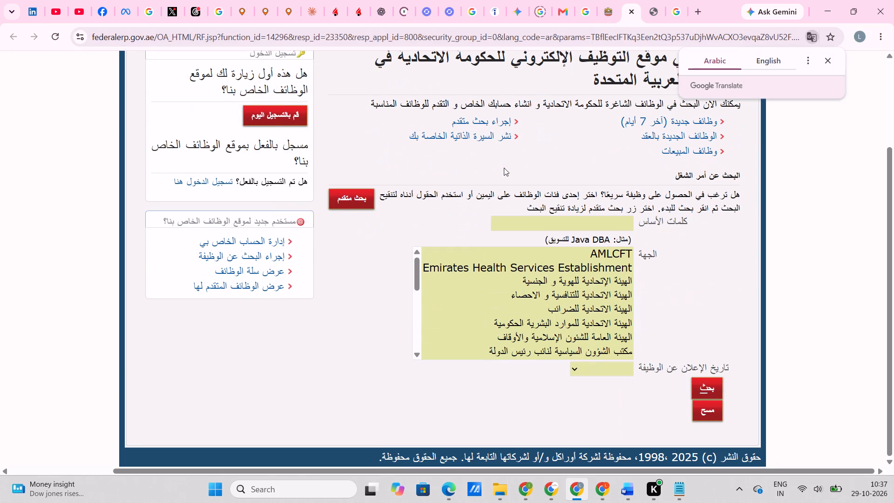
scroll(504, 168, "down", 3)
scroll(504, 168, "up", 5)
left_click(630, 13)
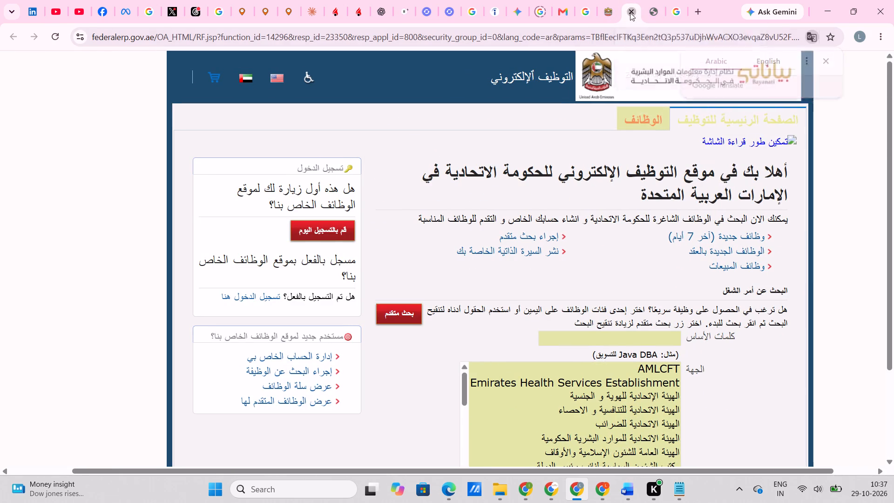
Return to the Searching For A Job page on u.ae and open the Abu Dhabi Government job portal.
left_click(604, 0)
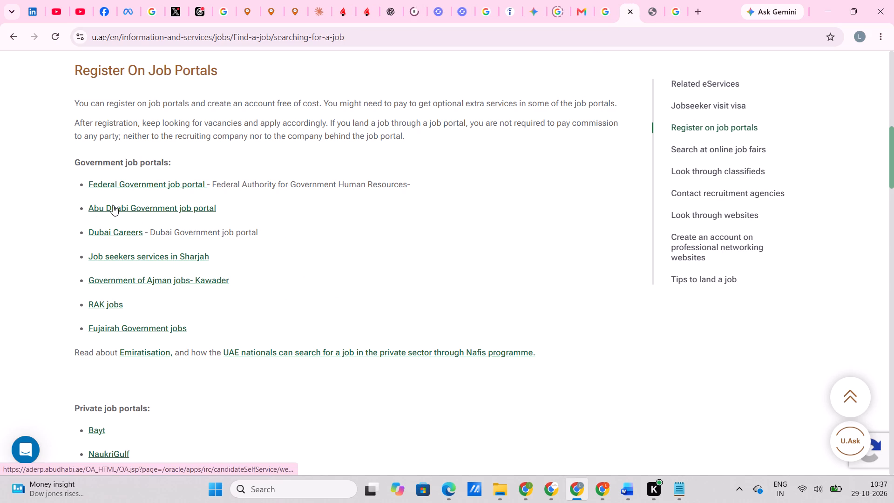
left_click(113, 205)
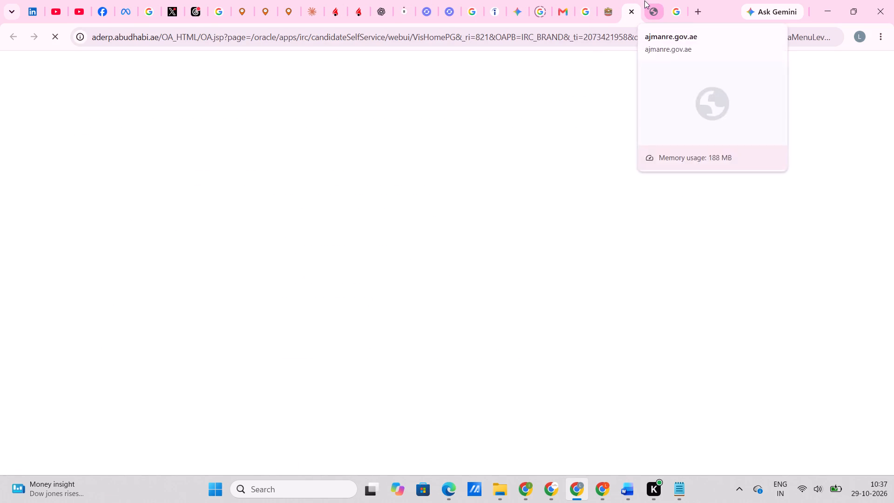
Go back from the ajmanre.gov.ae page to the Google results and open the department's website from its business profile.
left_click(644, 0)
left_click(173, 33)
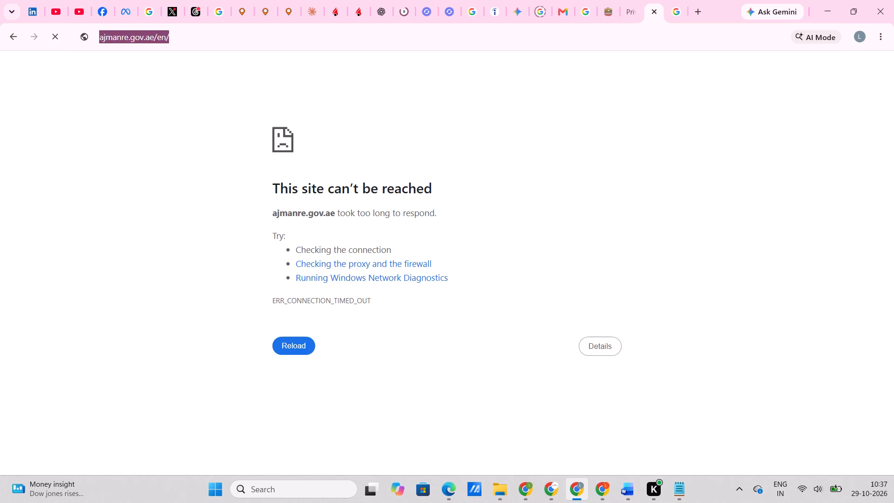
left_click(179, 33)
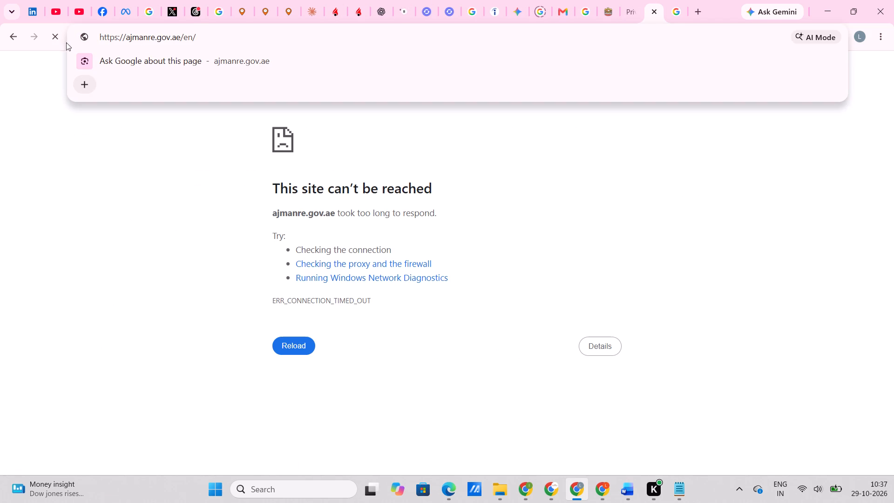
left_click(10, 33)
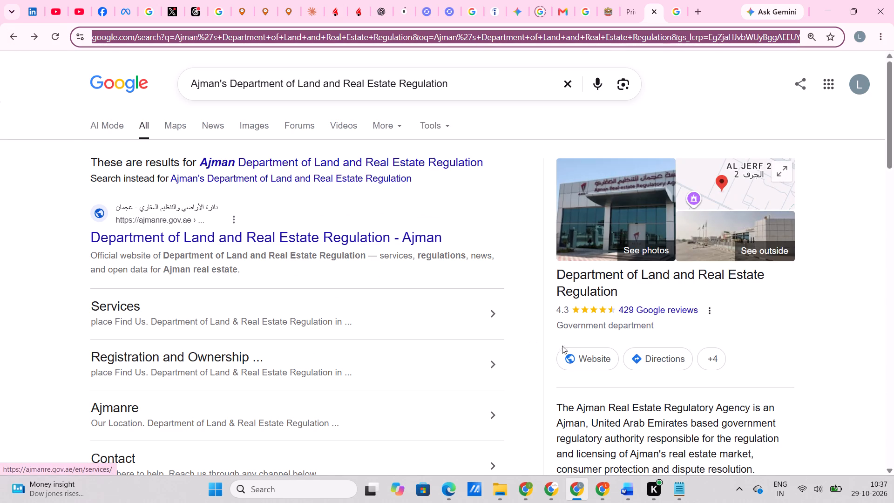
left_click(580, 357)
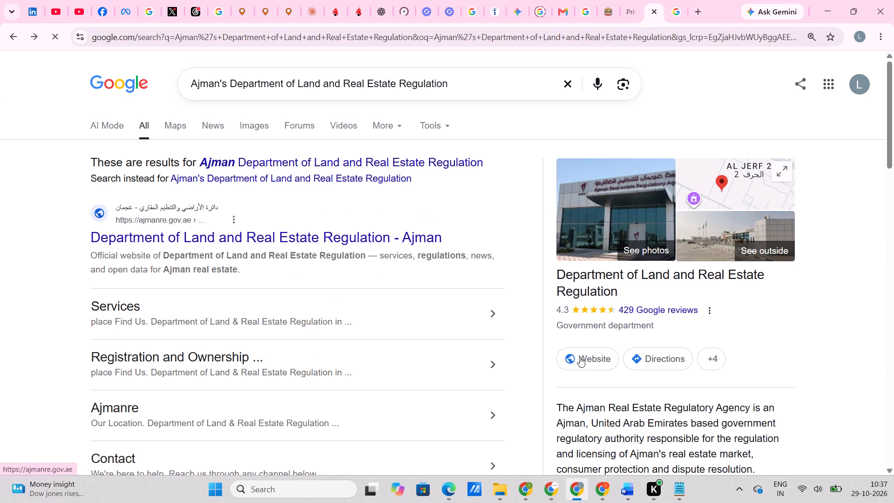
Check the Abu Dhabi Government job portal page and close it.
left_click(632, 0)
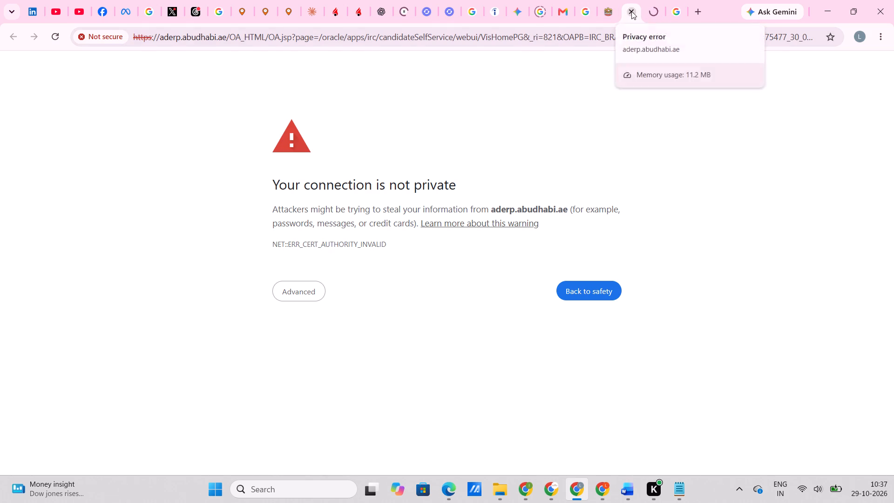
left_click(631, 11)
Open Dubai Careers from the government job portals on u.ae, check its page and close it.
left_click(609, 0)
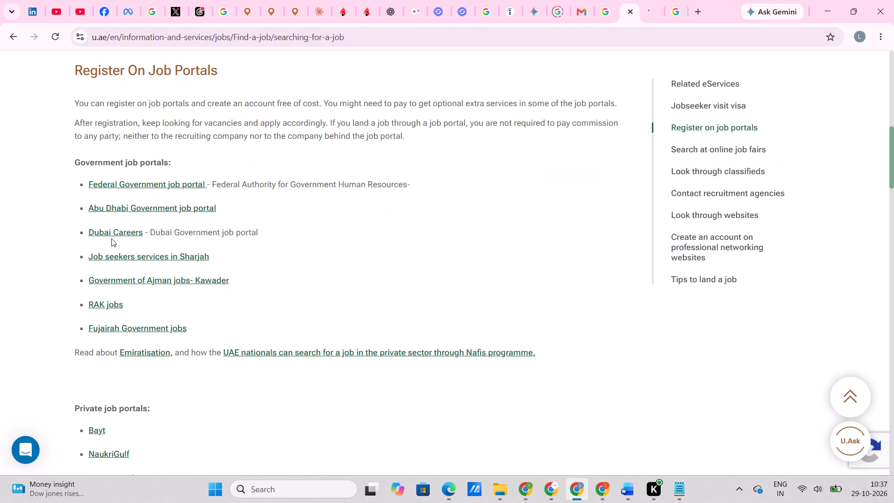
left_click(111, 234)
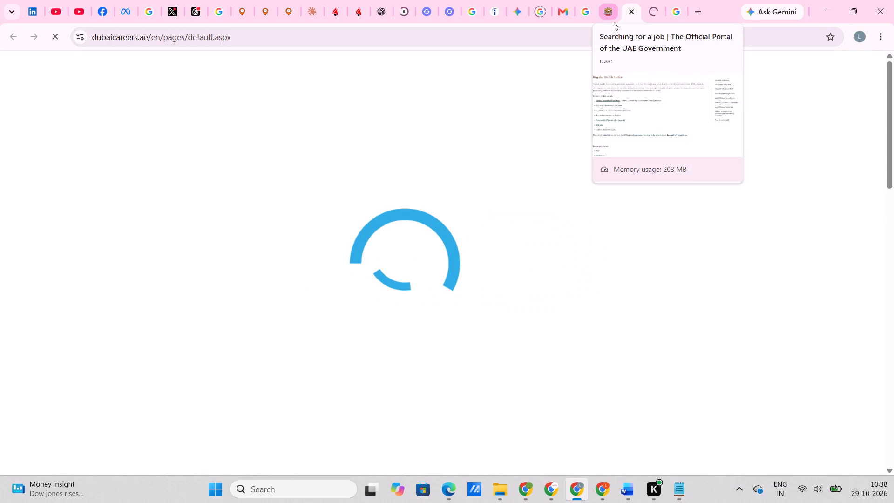
left_click(630, 14)
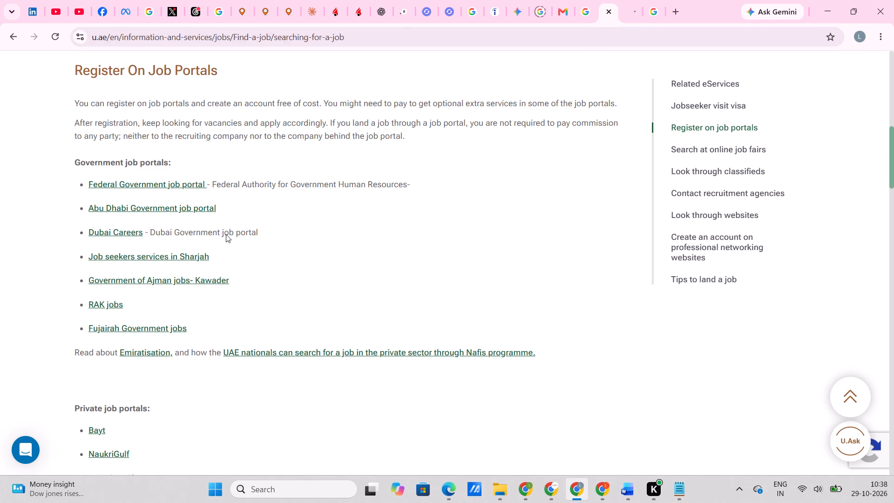
Open Job seekers services in Sharjah from the government job portals on u.ae.
left_click(129, 260)
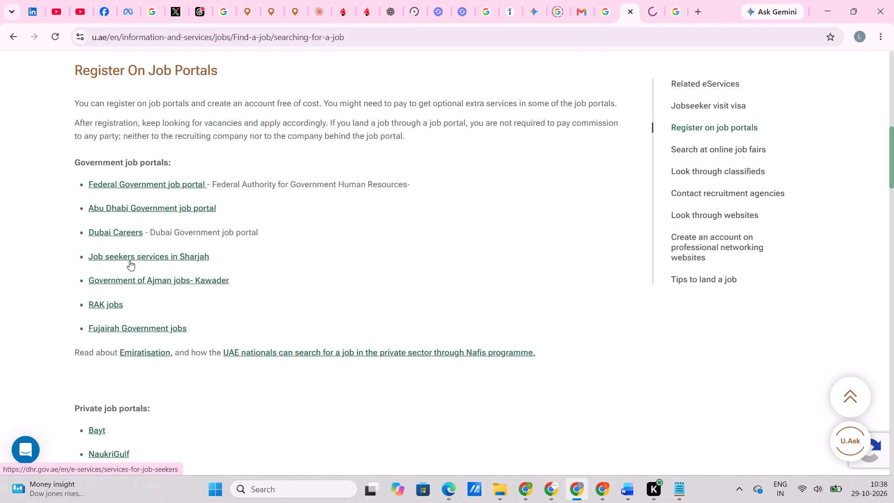
Check the ajmanre.gov.ae page again and close it.
left_click(651, 0)
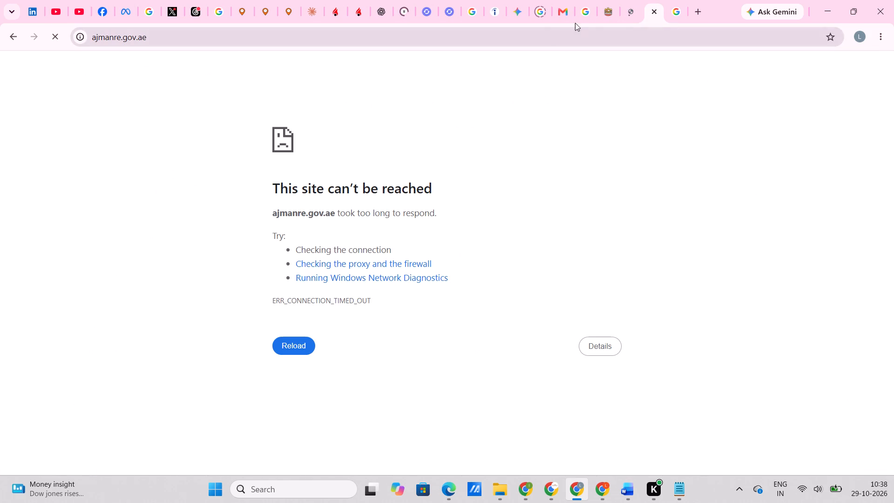
left_click(651, 13)
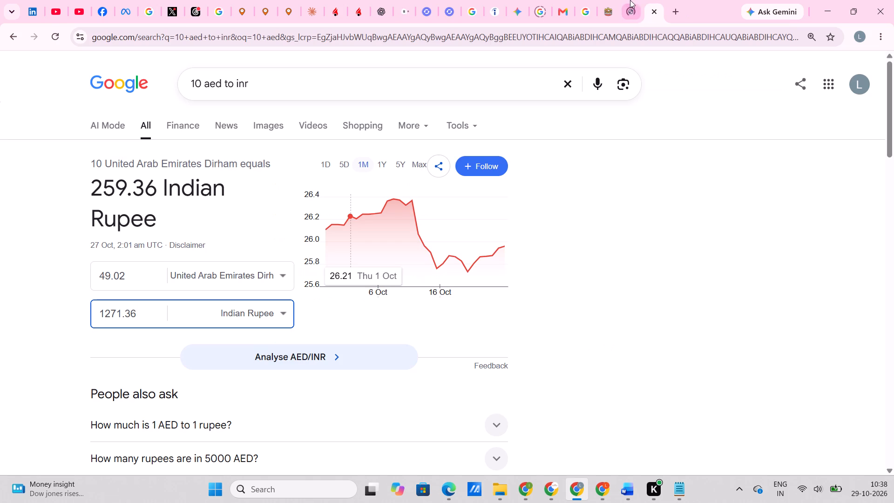
Dismiss the navigation tour on Sharjah's Job Seekers Services page, look through the page and close it.
left_click(630, 0)
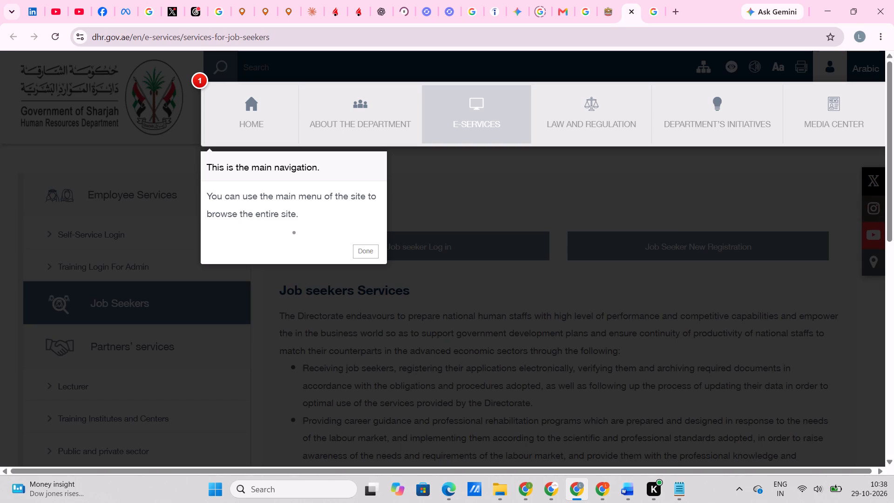
left_click(785, 195)
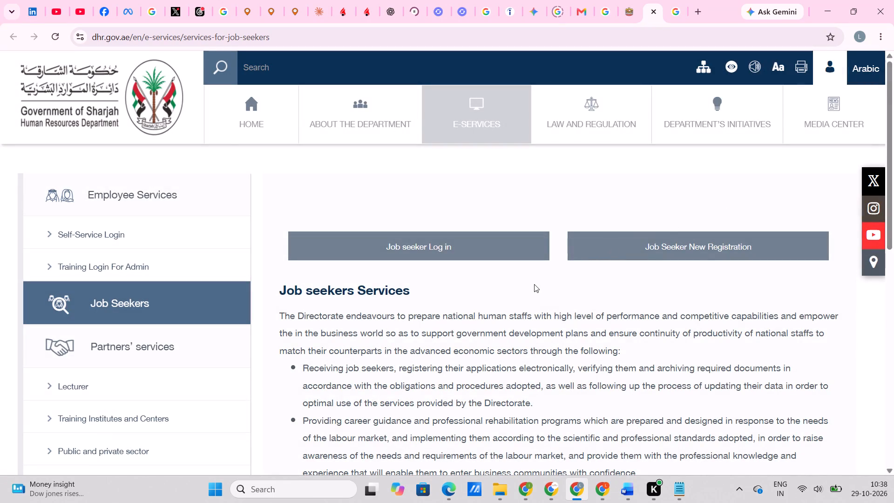
scroll(532, 285, "down", 6)
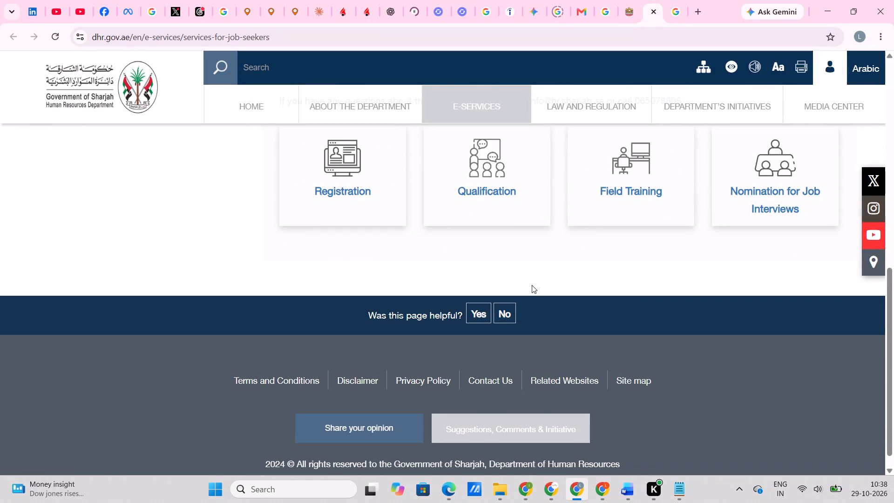
scroll(532, 285, "up", 8)
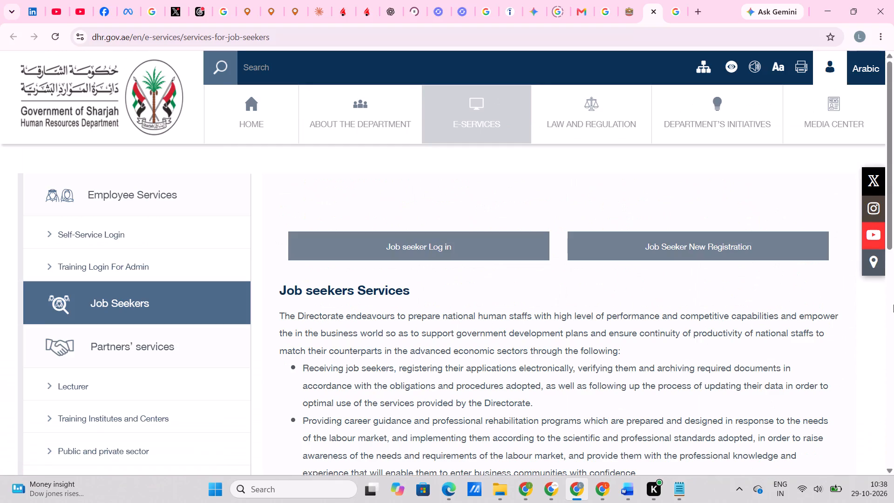
left_click(653, 12)
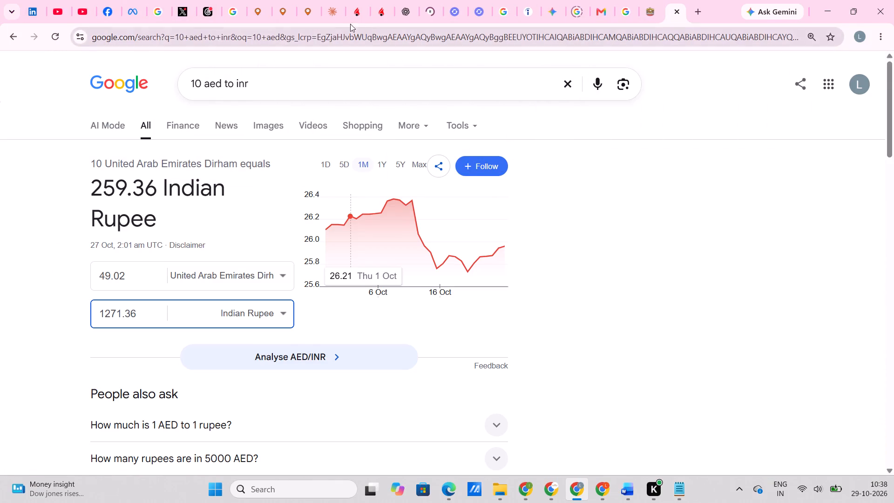
Return to the Ajman real estate agent blog editor and review the introduction and the licence and credentials section.
left_click(309, 0)
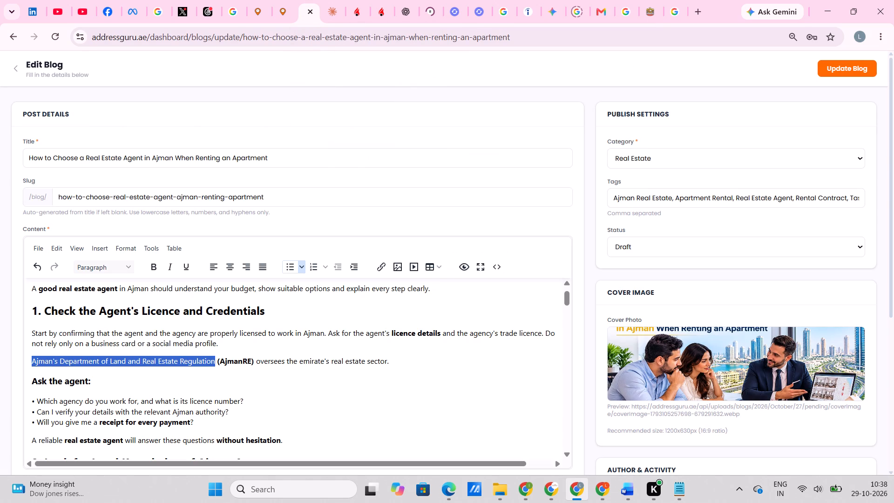
left_click(285, 399)
scroll(285, 399, "down", 1)
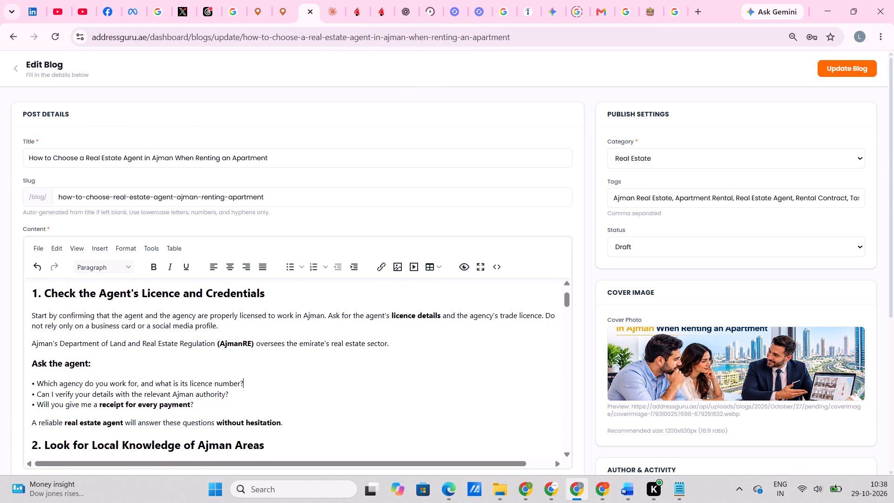
scroll(285, 399, "down", 1)
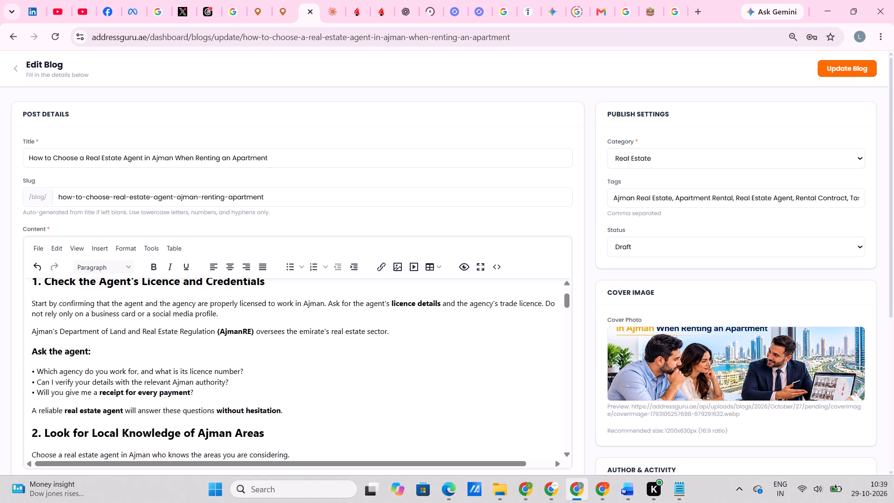
scroll(372, 319, "down", 1)
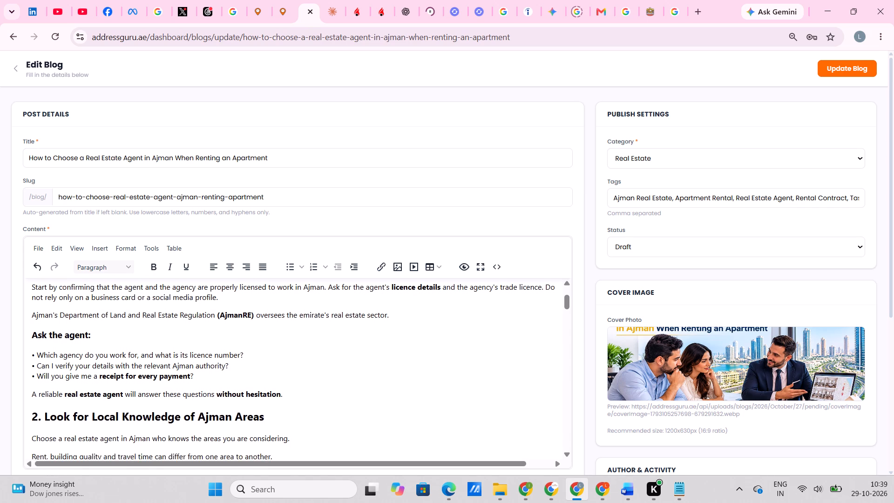
scroll(372, 319, "down", 1)
scroll(372, 319, "up", 4)
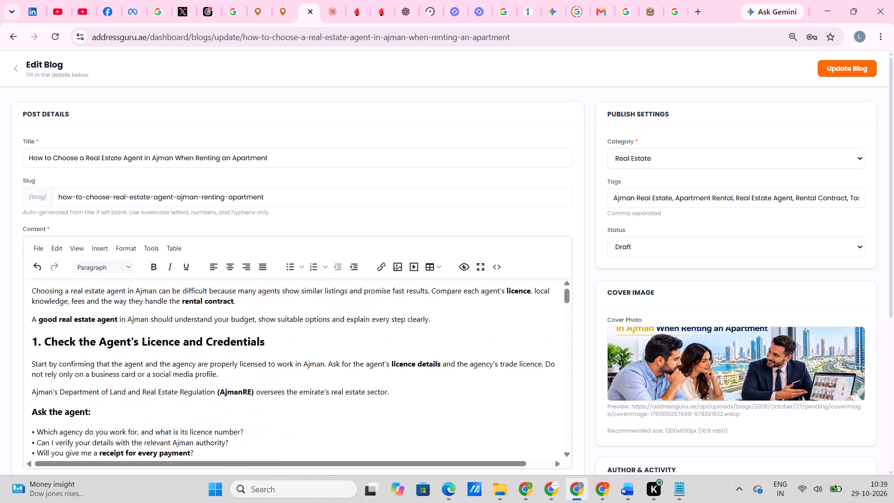
scroll(372, 320, "down", 2)
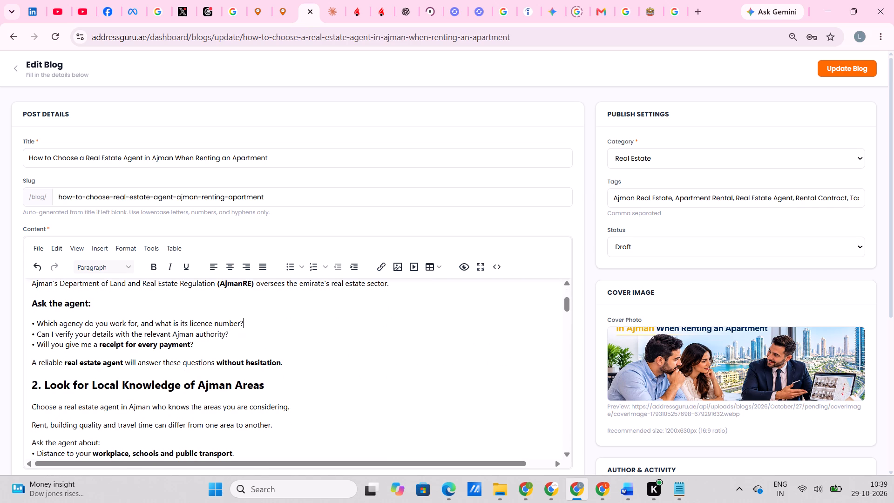
left_click_drag(64, 363, 78, 364)
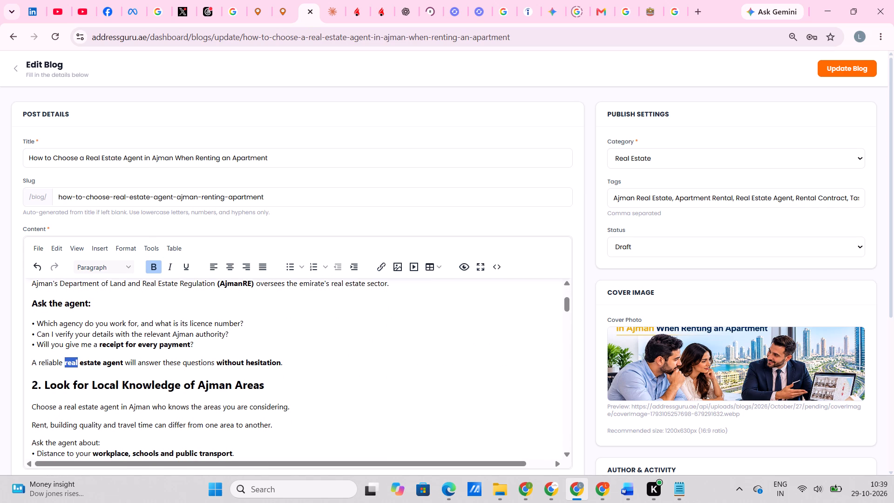
left_click_drag(78, 364, 121, 364)
left_click(124, 364)
Join the "Rent, building quality and travel time" sentence to the preceding paragraph in section 2, separated by a space.
scroll(124, 364, "down", 1)
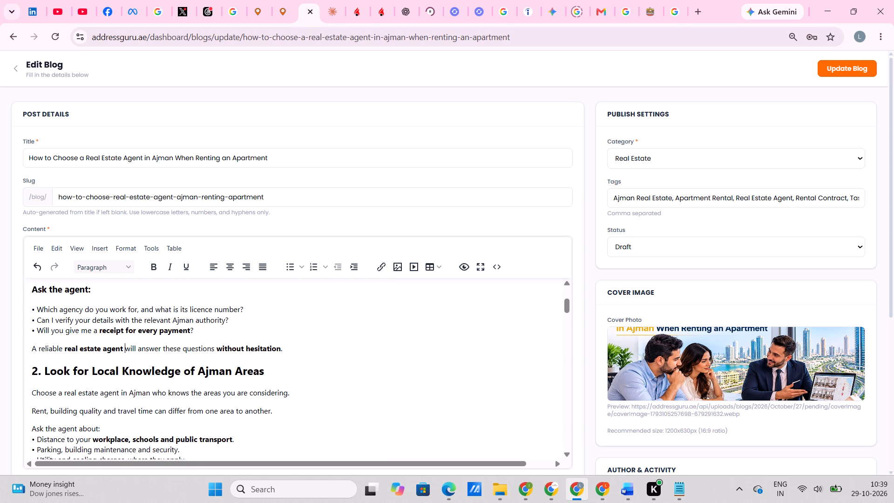
scroll(64, 388, "down", 1)
left_click(30, 411)
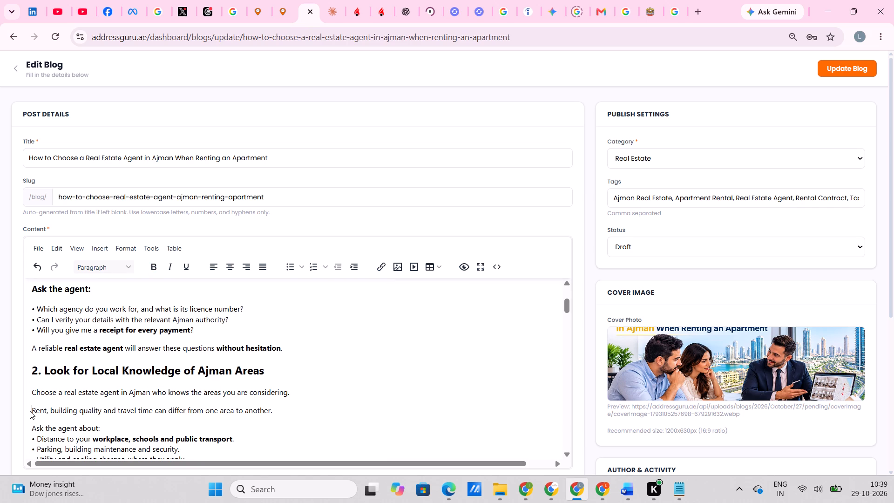
key("BackSpace")
key("space")
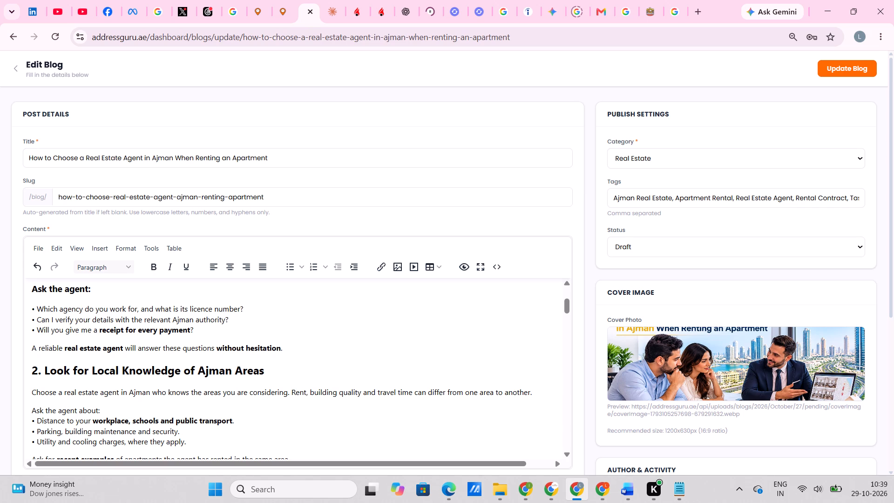
Select "real estate agent in Ajman" in section 2, and copy the address of AddressGuru's Ajman Real Estate Company page from the other browser window.
left_click_drag(62, 390, 135, 392)
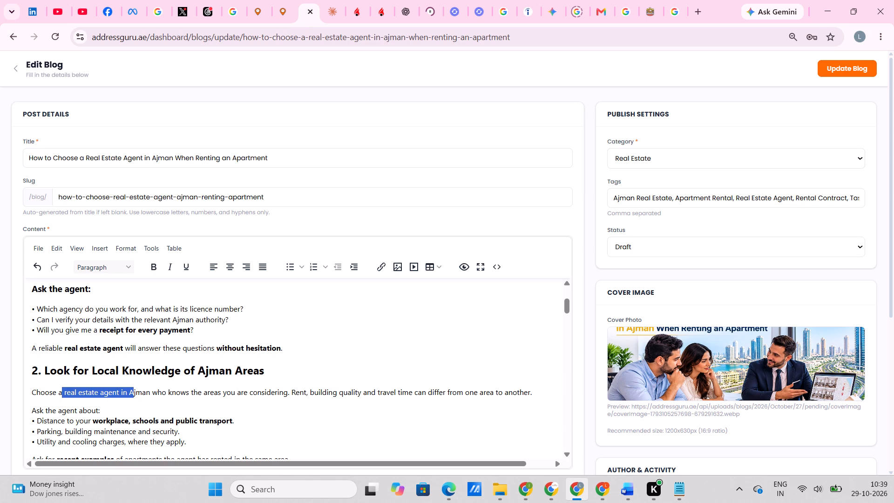
left_click_drag(135, 392, 151, 391)
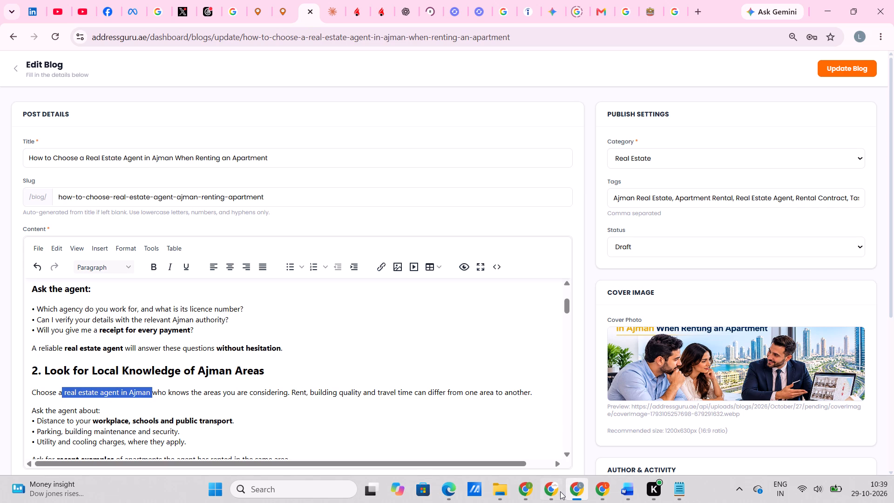
left_click(560, 491)
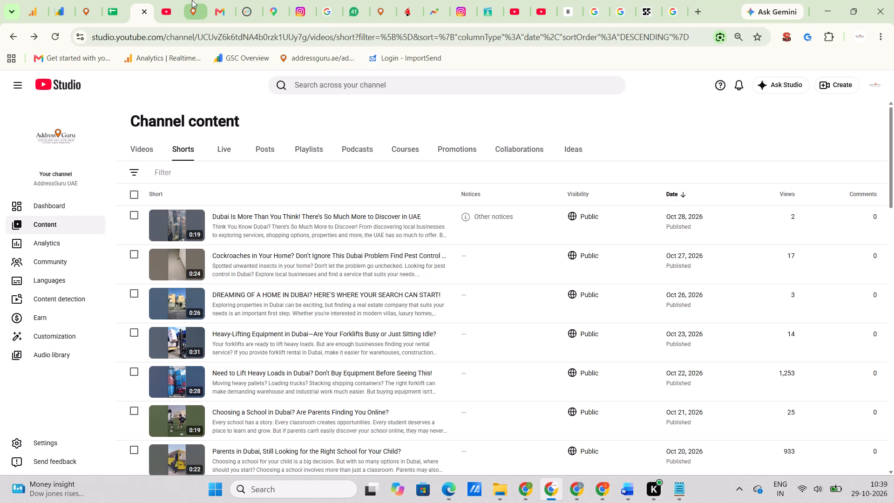
left_click(192, 0)
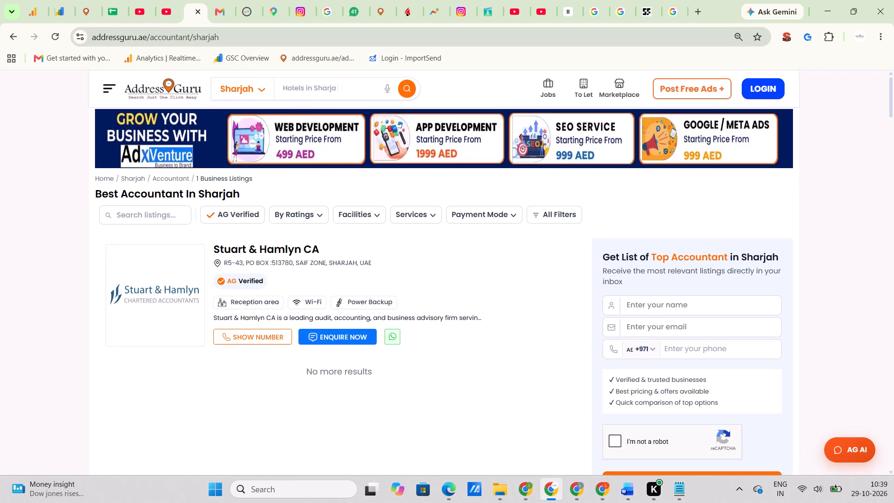
left_click(8, 41)
left_click(8, 41)
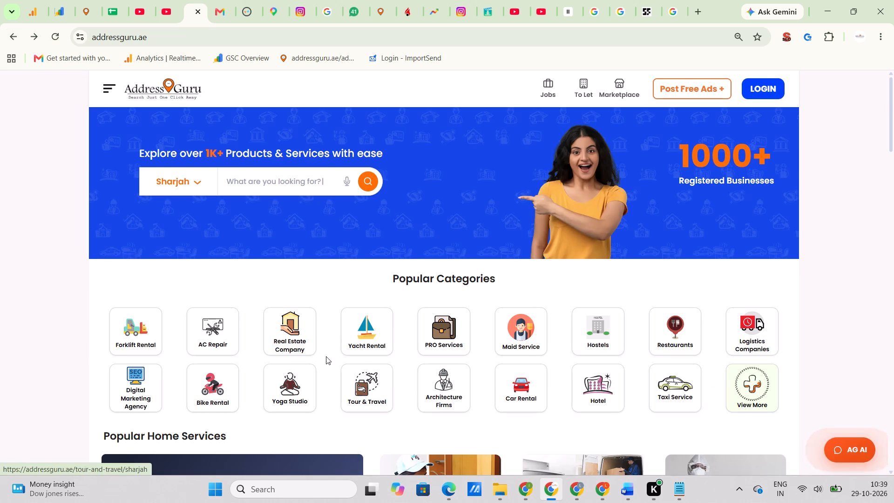
left_click(285, 322)
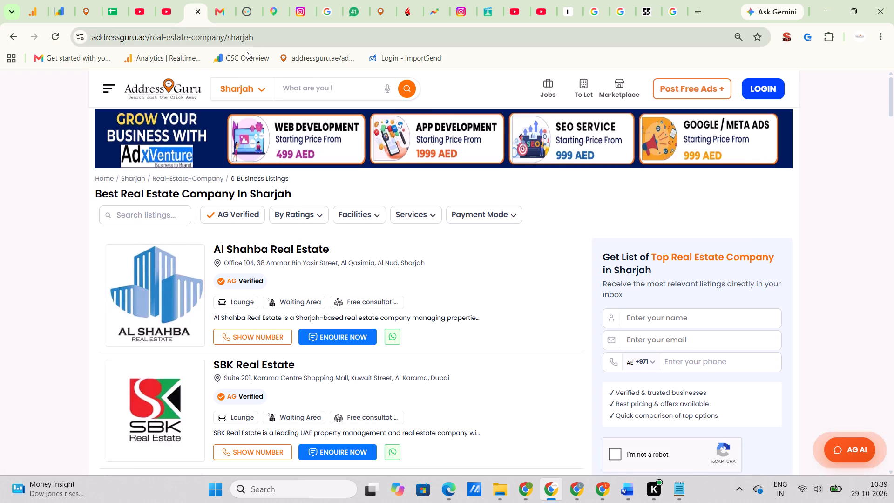
left_click(234, 87)
left_click(251, 172)
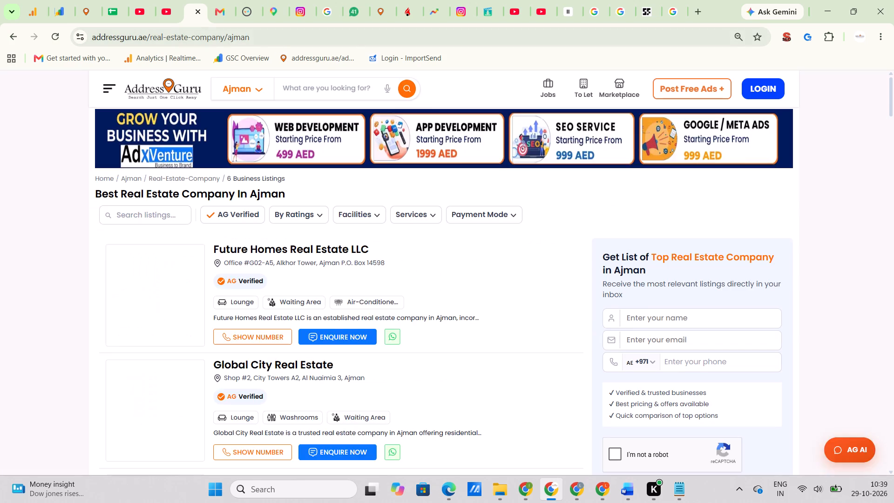
left_click(284, 36)
left_click(289, 34)
key("ctrl+a")
key("ctrl+c")
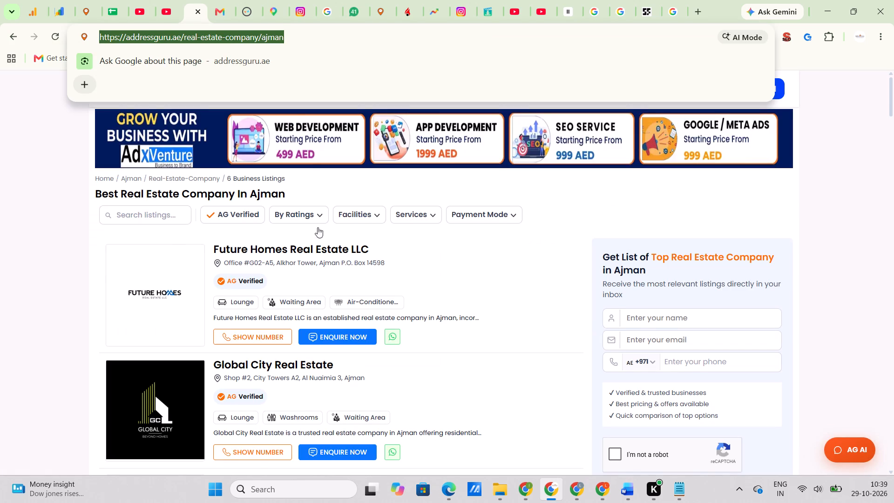
scroll(328, 269, "down", 14)
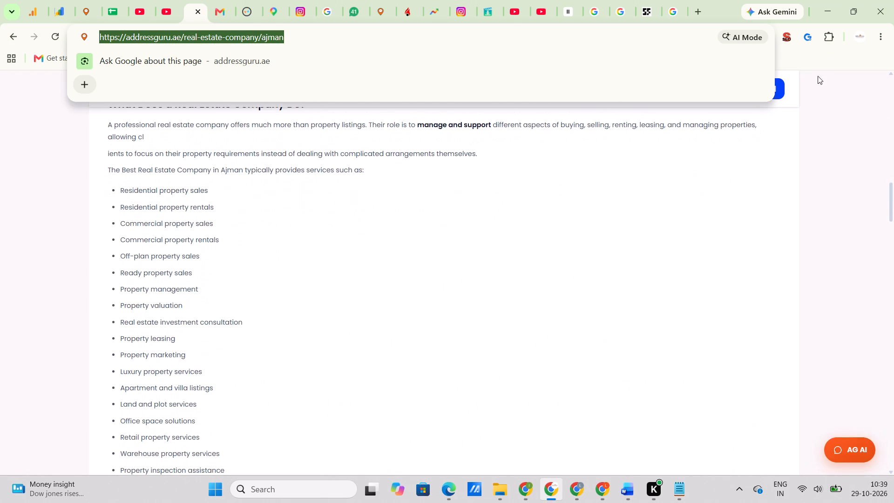
left_click(818, 0)
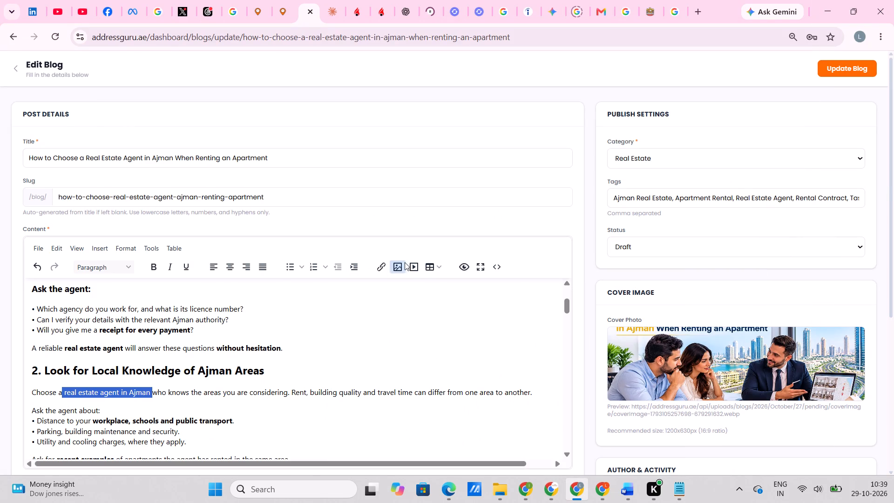
left_click(375, 268)
key("ctrl+v")
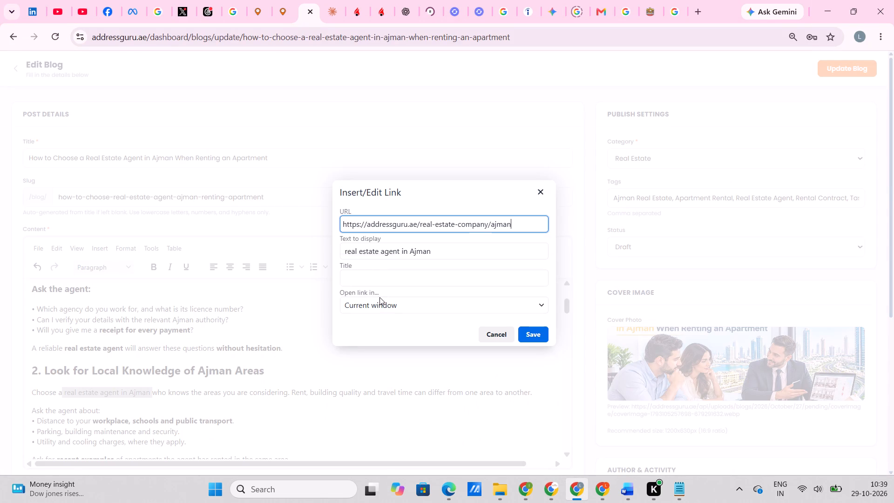
left_click(394, 306)
left_click(398, 333)
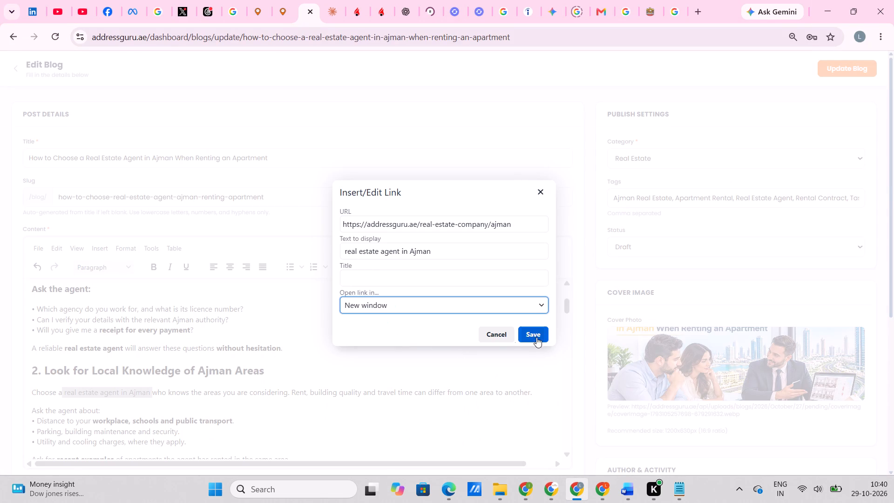
left_click(542, 329)
left_click(324, 355)
Separate "Ask the agent about:" in section 2 from the bullets below it and format it as Heading 3.
scroll(324, 355, "down", 1)
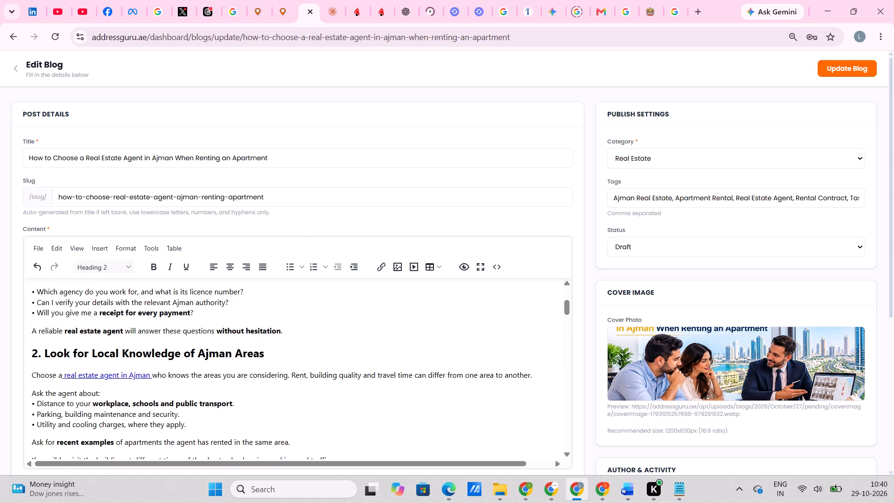
scroll(320, 355, "down", 1)
left_click(131, 360)
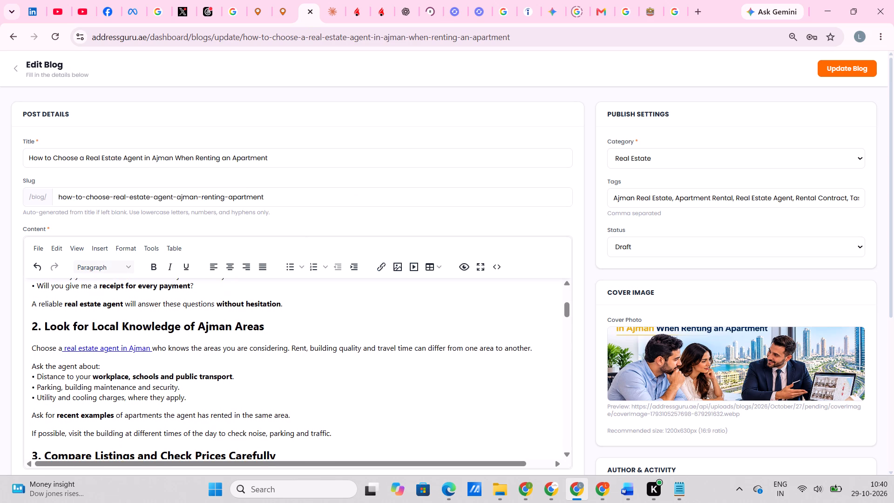
key("Return")
key("BackSpace")
key("Return")
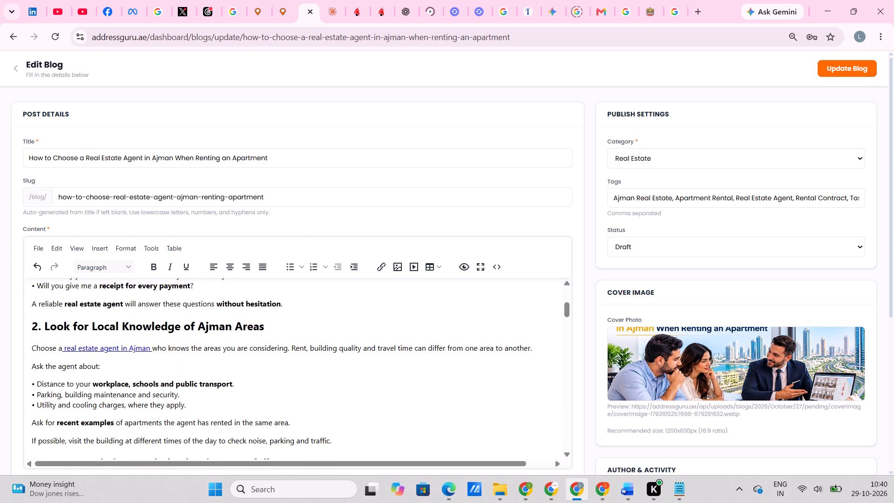
left_click(95, 368)
left_click(116, 262)
left_click(116, 328)
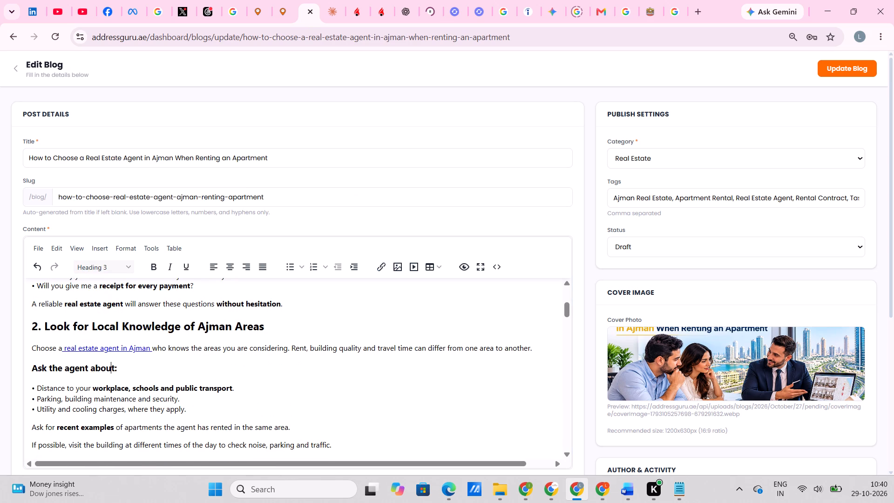
Join the "If possible, visit the building" sentence to the "Ask for recent examples" paragraph in section 2, separated by a space.
scroll(162, 358, "down", 1)
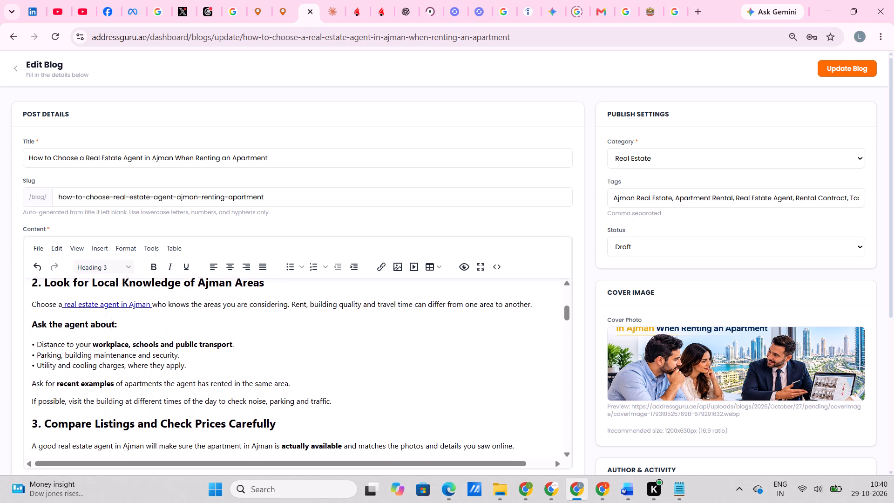
scroll(99, 391, "down", 1)
left_click(31, 396)
key("BackSpace")
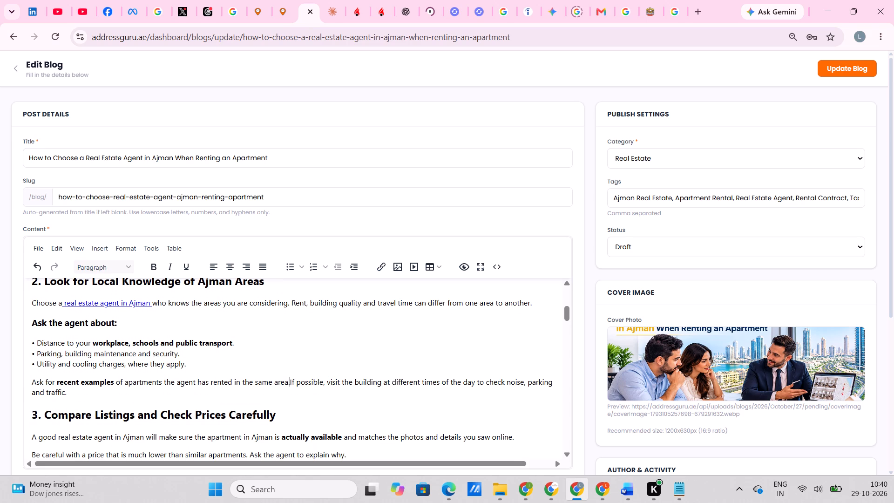
key("space")
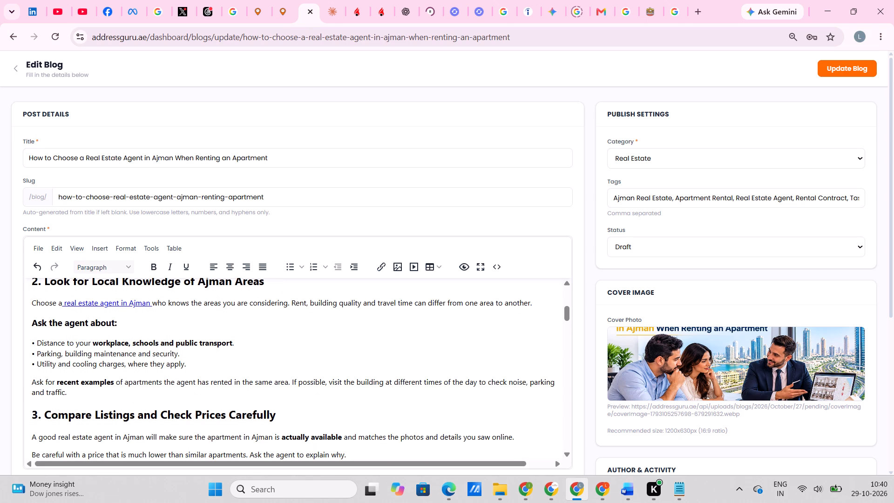
Make "visit the building at different times" bold in section 2's last paragraph.
left_click_drag(328, 380, 441, 381)
key("ctrl+b")
left_click(438, 386)
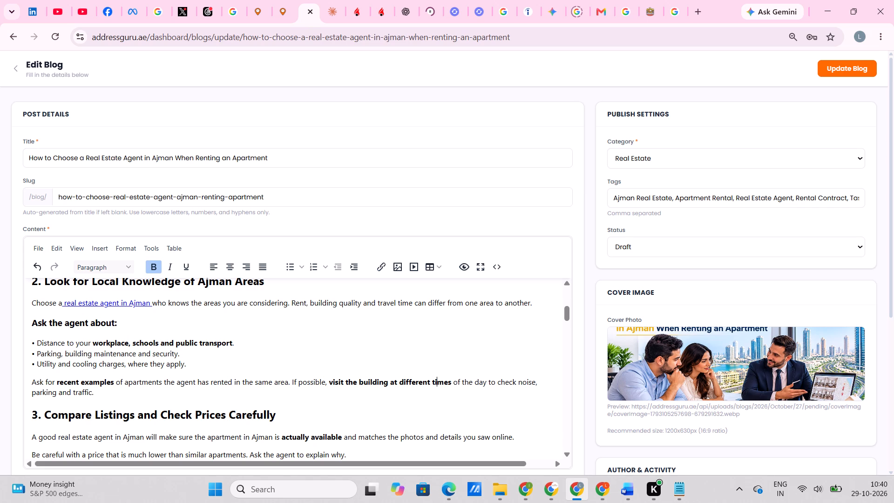
Review section 3 of the blog, including its comparison table, the image and the text that follows.
scroll(437, 386, "down", 2)
scroll(236, 381, "down", 1)
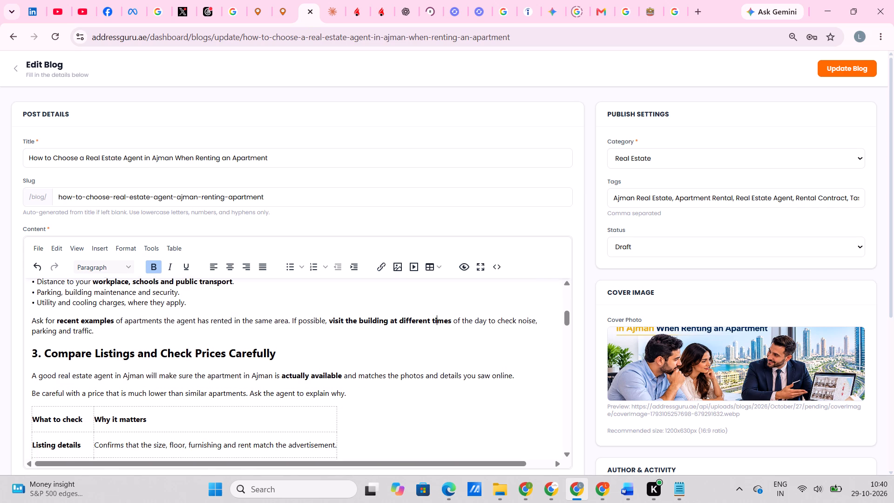
scroll(217, 377, "down", 1)
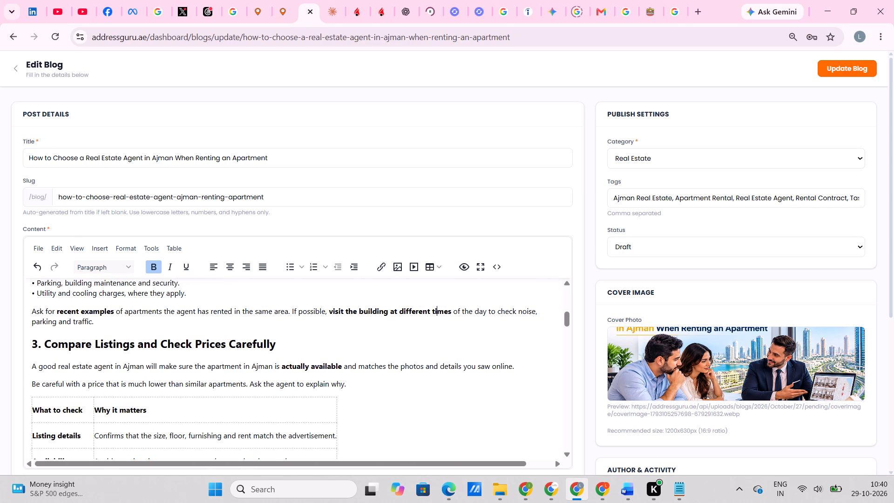
scroll(42, 381, "up", 6)
scroll(250, 381, "down", 6)
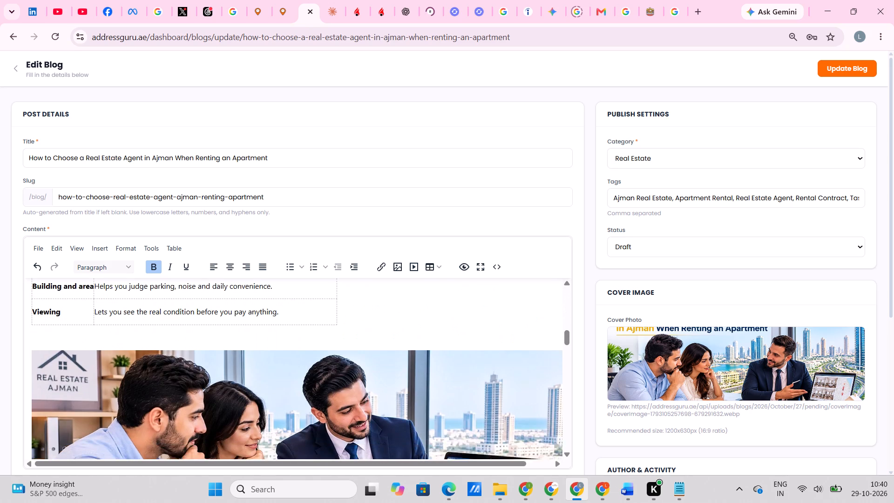
scroll(250, 381, "down", 1)
scroll(250, 381, "up", 3)
scroll(250, 381, "down", 3)
scroll(250, 381, "up", 1)
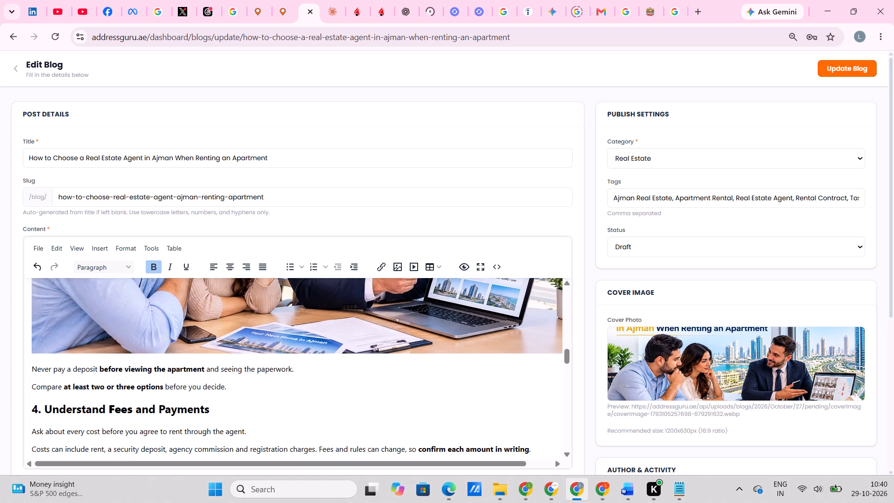
scroll(250, 381, "up", 1)
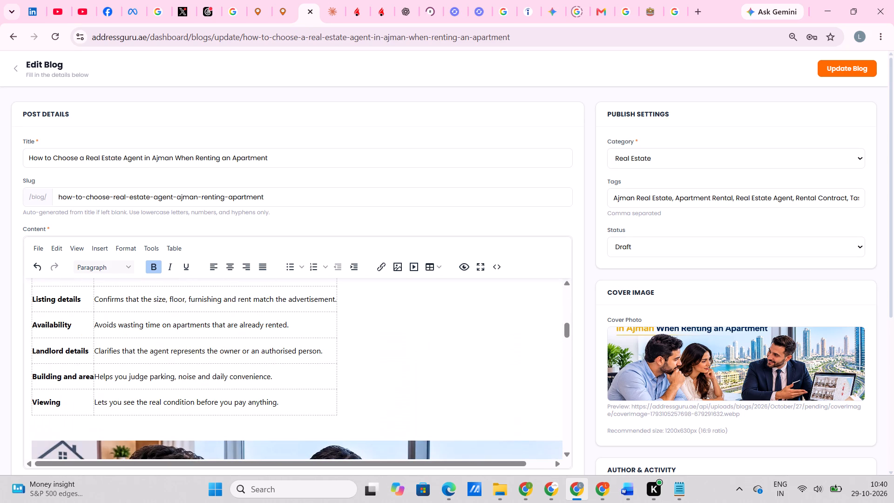
Copy the "What to check / Why it matters" table from section 3 and paste it below the image, above the "Never pay a deposit" paragraph.
left_click_drag(356, 408, 47, 332)
scroll(338, 399, "up", 1)
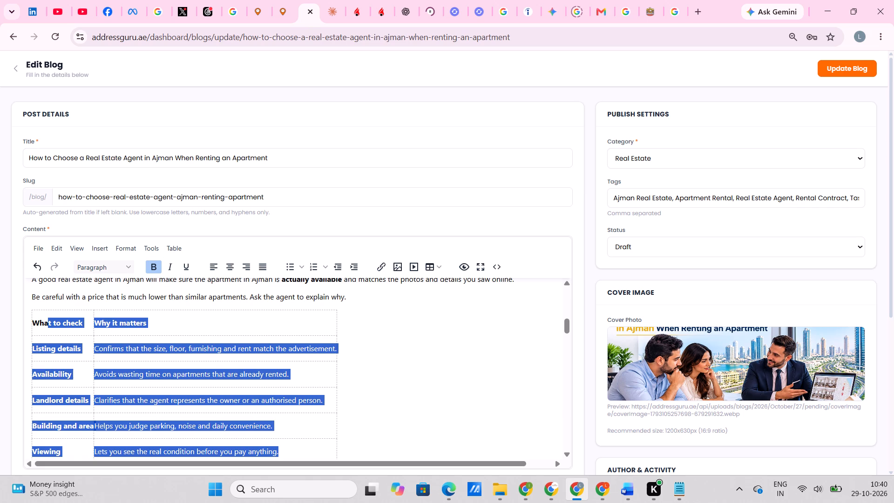
left_click_drag(47, 332, 34, 317)
key("ctrl+c")
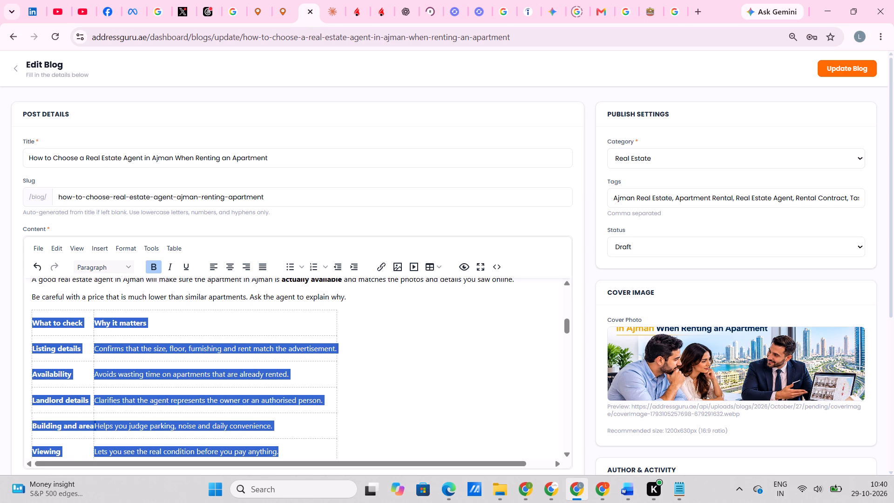
scroll(441, 399, "down", 4)
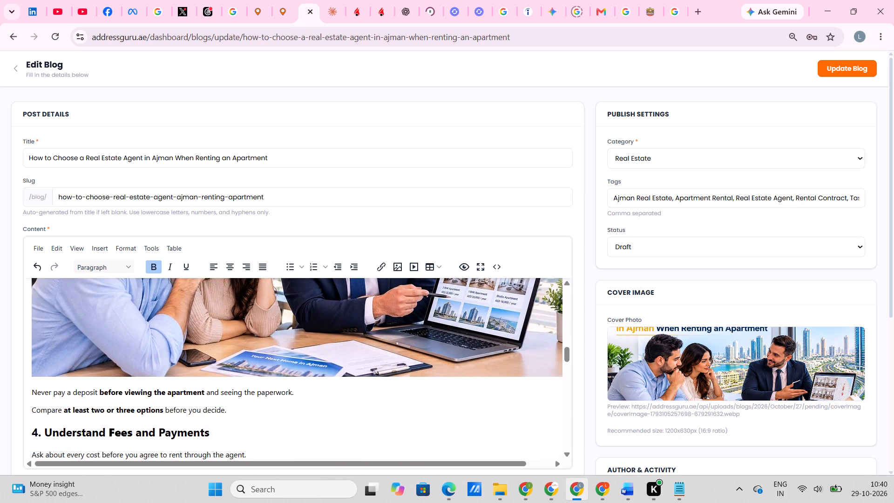
left_click(32, 392)
key("Return")
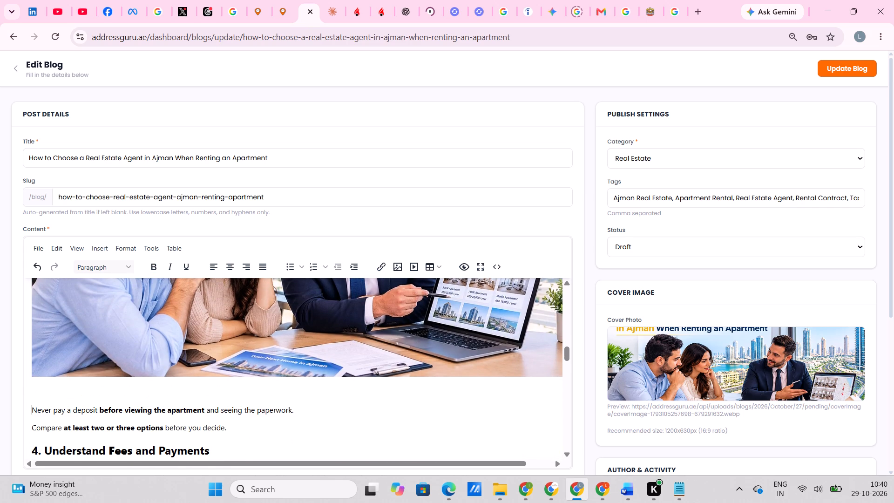
key("Up")
key("ctrl+v")
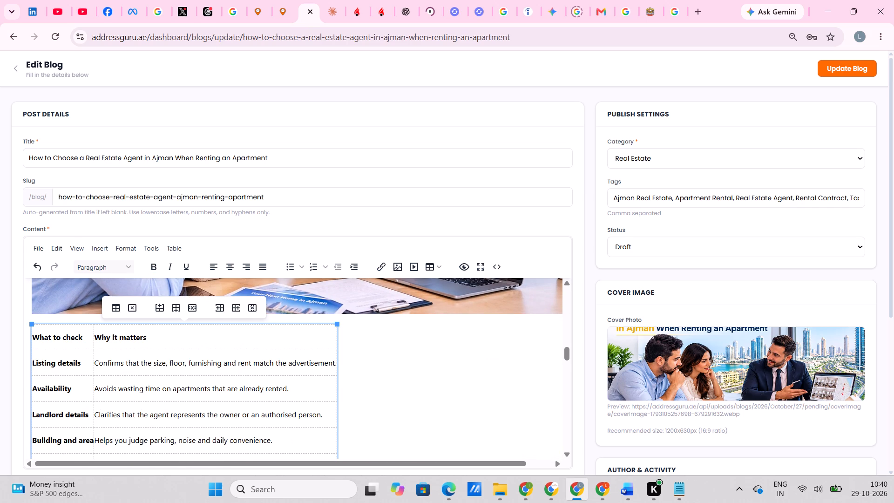
scroll(34, 393, "down", 4)
key("Down")
key("Down")
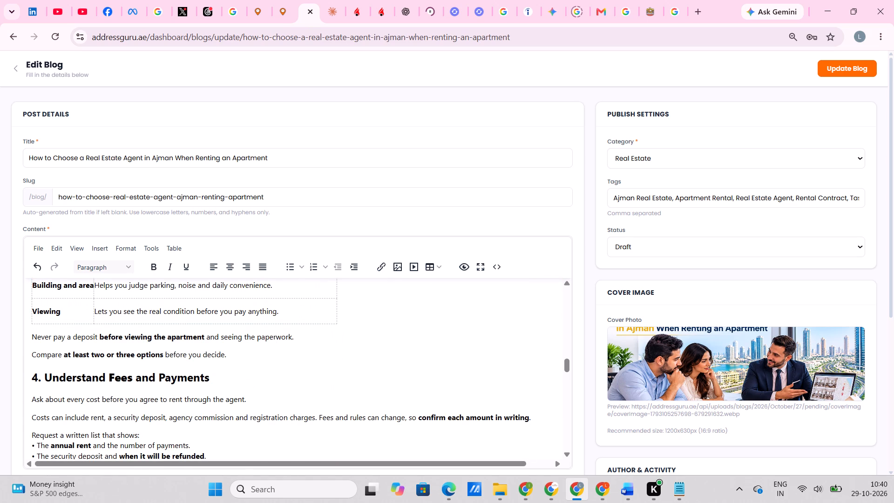
Join the "Compare at least two or three options" sentence to the "Never pay a deposit" paragraph, separated by a space.
left_click(34, 358)
key("BackSpace")
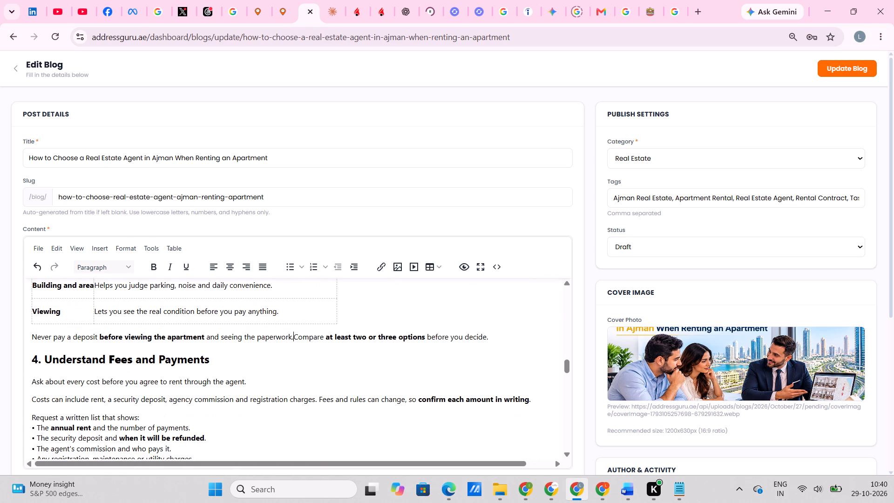
key("space")
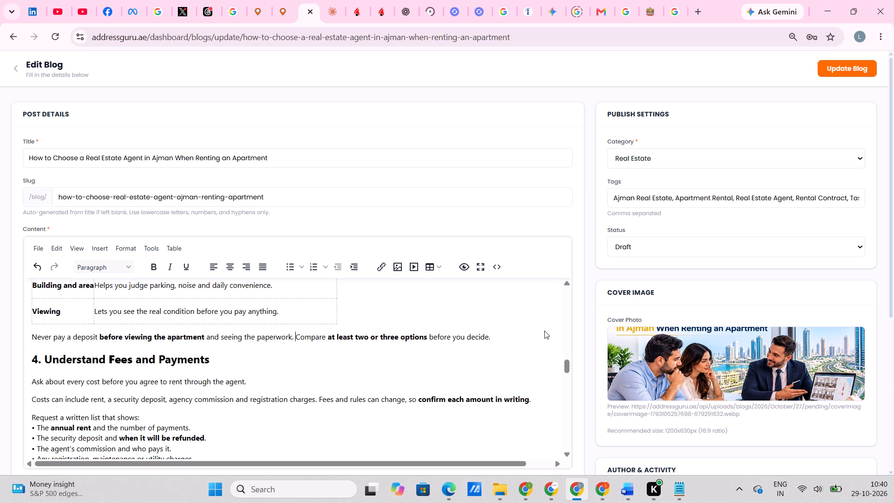
Widen the "What to check / Why it matters" table below the section 3 image slightly.
scroll(472, 349, "up", 4)
scroll(378, 375, "down", 1)
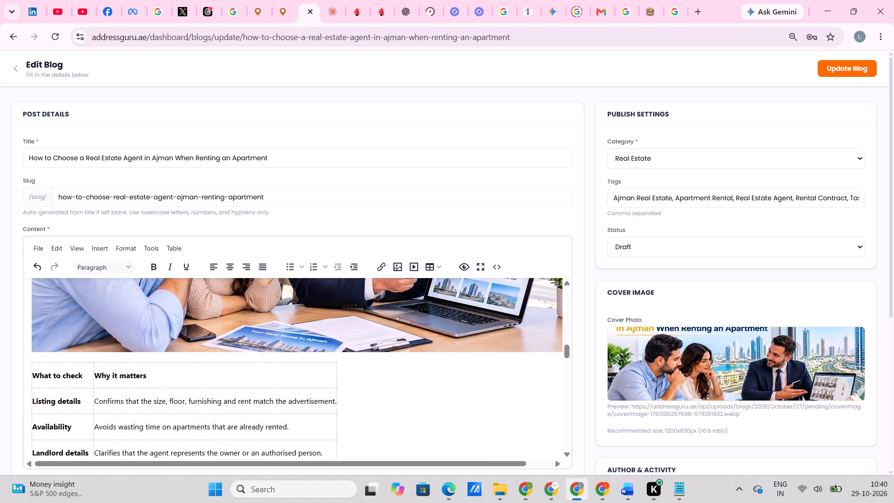
scroll(374, 390, "down", 1)
left_click_drag(336, 399, 373, 401)
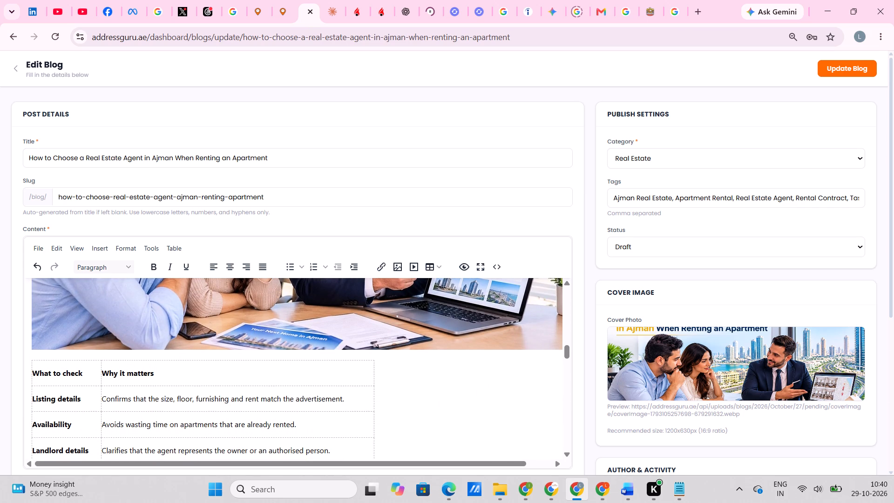
Delete the original "What to check / Why it matters" table above the section 3 image, along with the leftover blank line.
scroll(373, 401, "up", 4)
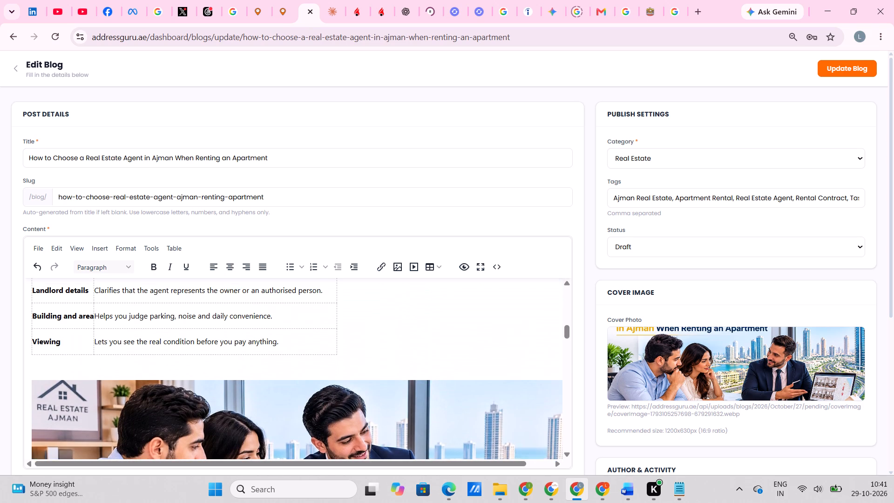
left_click_drag(301, 344, 173, 347)
scroll(277, 343, "up", 1)
left_click(173, 347)
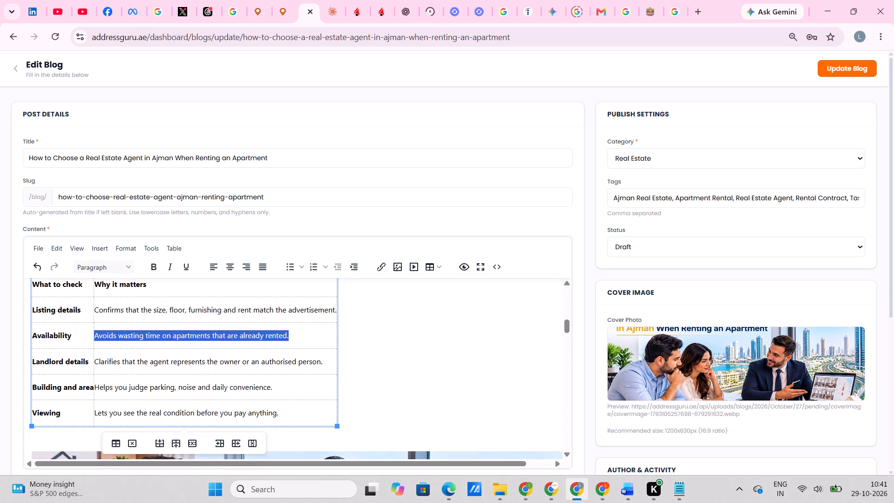
scroll(173, 347, "up", 1)
left_click(129, 443)
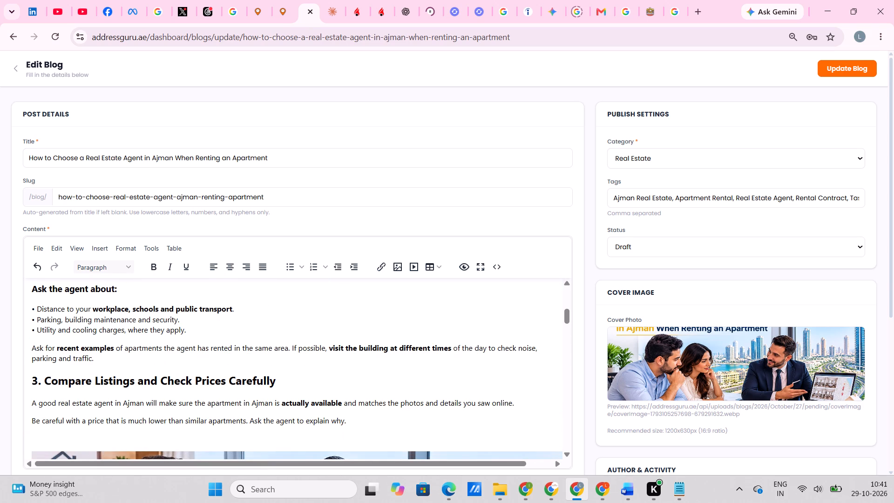
scroll(132, 417, "down", 1)
key("BackSpace")
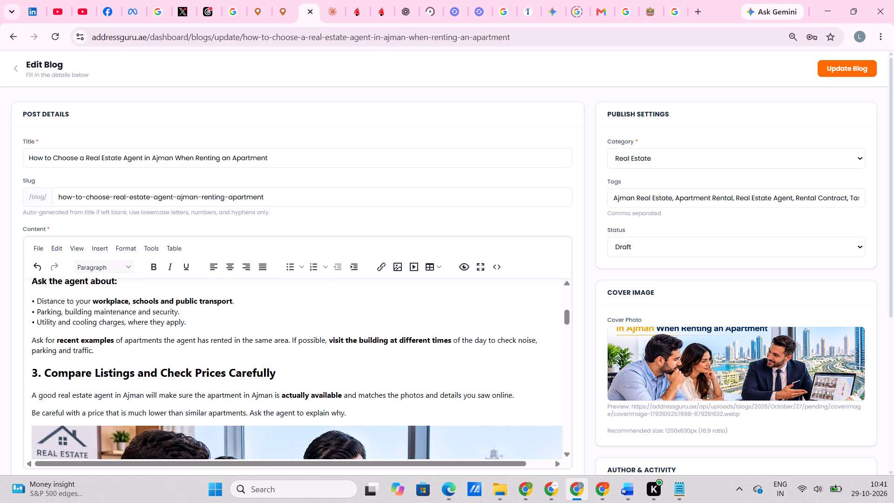
Join the "Be careful with a price" sentence to section 3's opening paragraph, separated by a space.
scroll(440, 427, "down", 1)
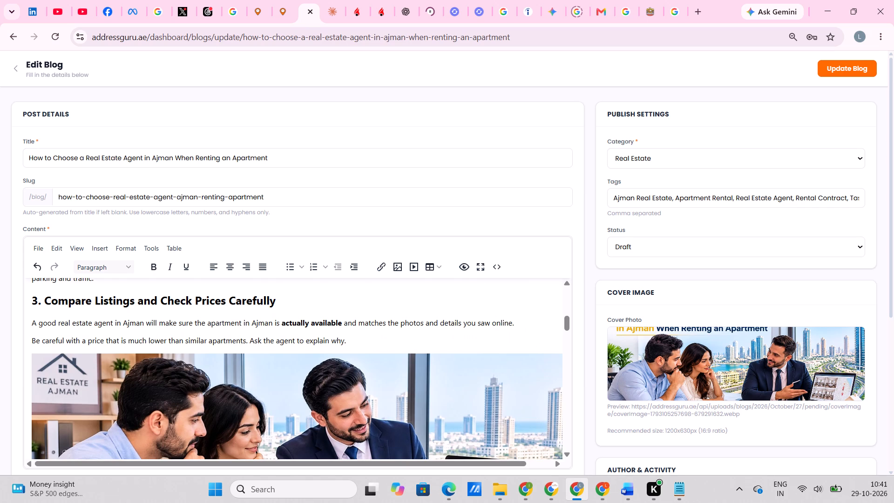
left_click(31, 344)
key("BackSpace")
key("space")
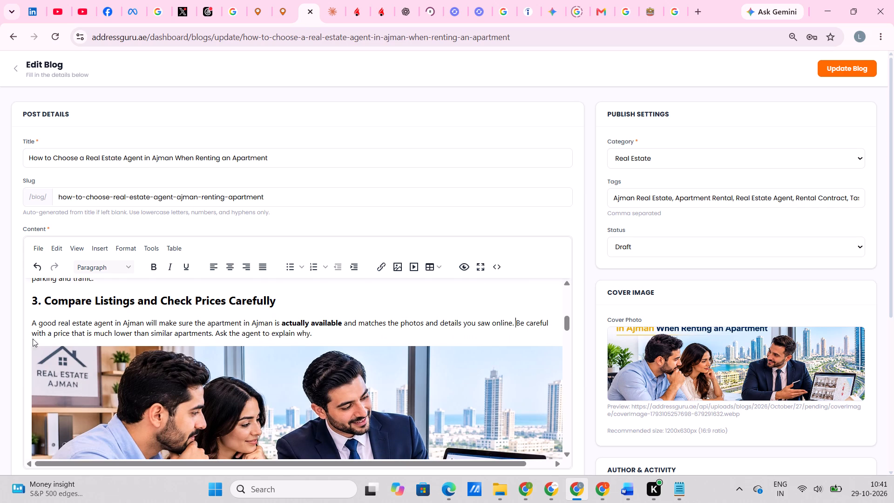
Make "careful with a price" bold in section 3's opening paragraph.
left_click_drag(526, 324, 498, 333)
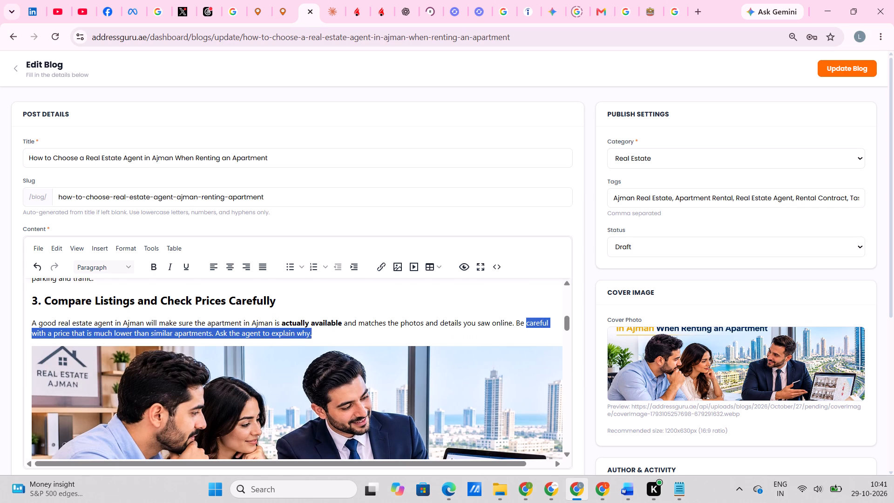
left_click_drag(498, 333, 69, 328)
key("ctrl+b")
left_click(404, 328)
Shrink the section 3 image proportionally to about 898 × 374.
scroll(416, 343, "left", 1)
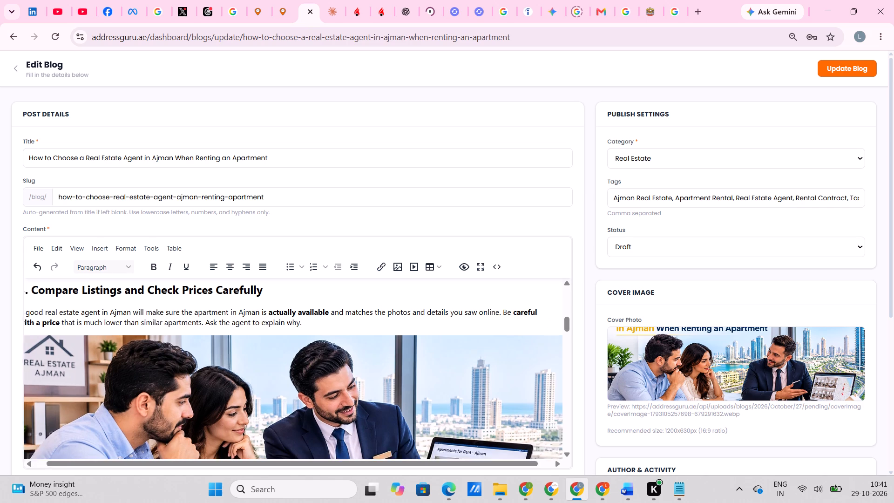
scroll(440, 364, "left", 1)
left_click(469, 374)
scroll(494, 367, "left", 1)
scroll(526, 335, "down", 1)
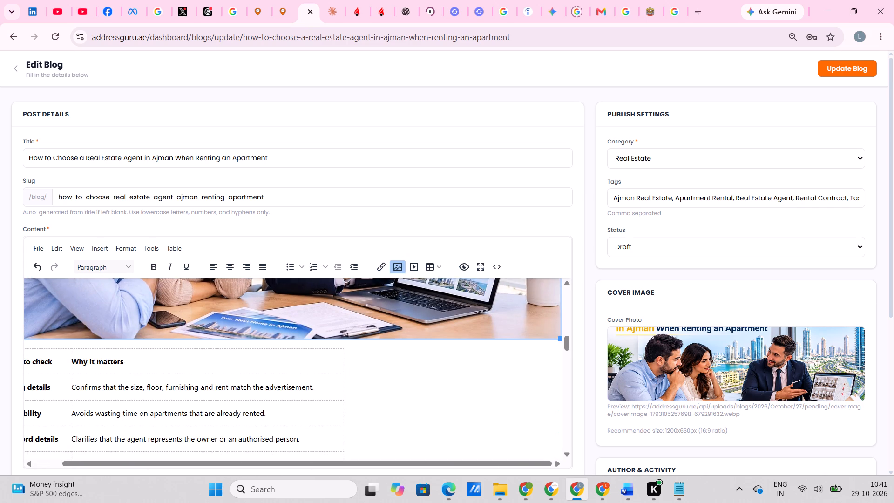
scroll(524, 359, "down", 1)
left_click_drag(559, 335, 539, 331)
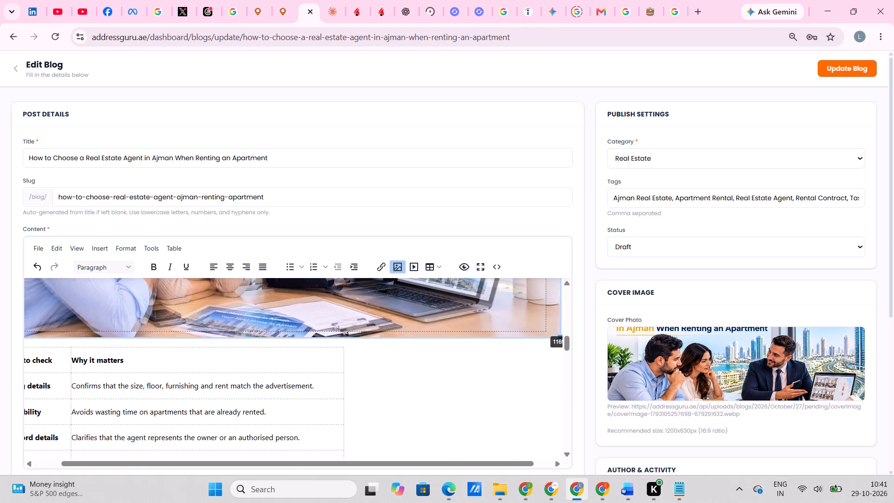
left_click_drag(539, 331, 416, 319)
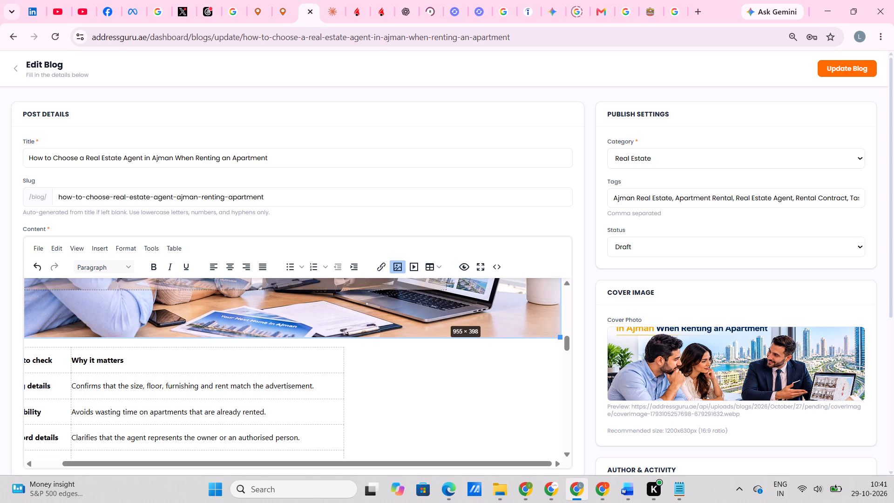
left_click_drag(416, 319, 377, 321)
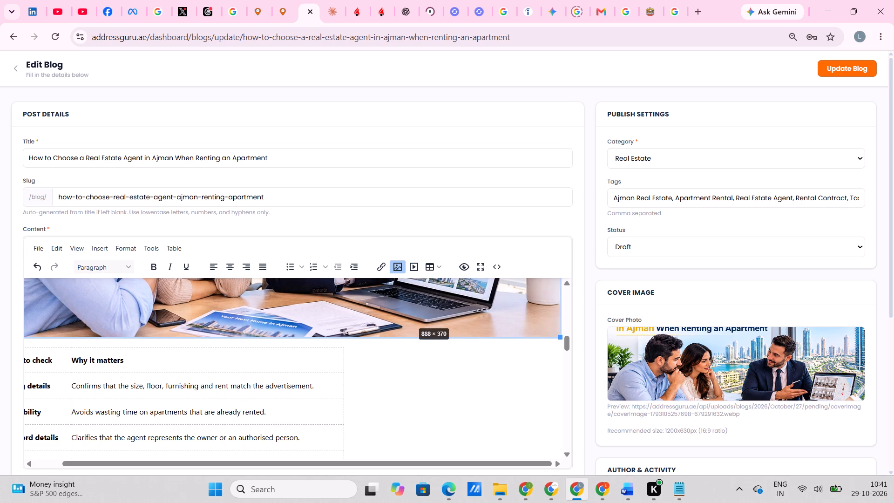
left_click_drag(377, 321, 383, 328)
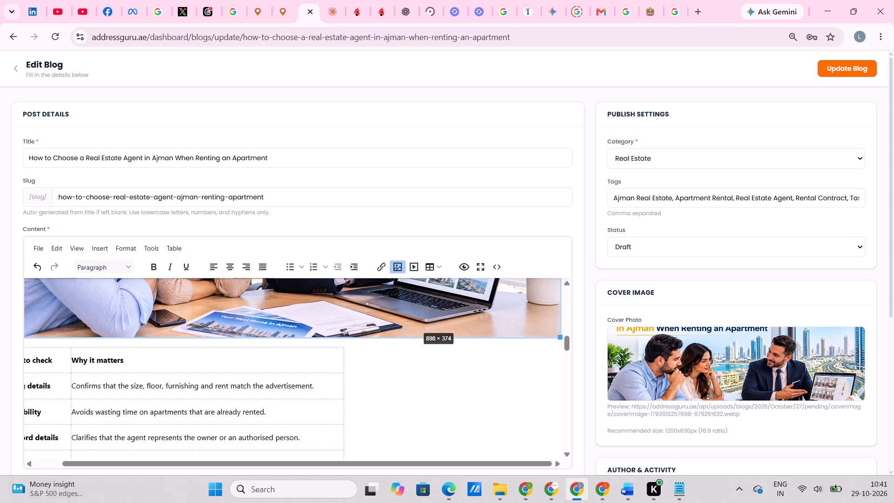
left_click_drag(383, 328, 384, 328)
scroll(393, 353, "up", 3)
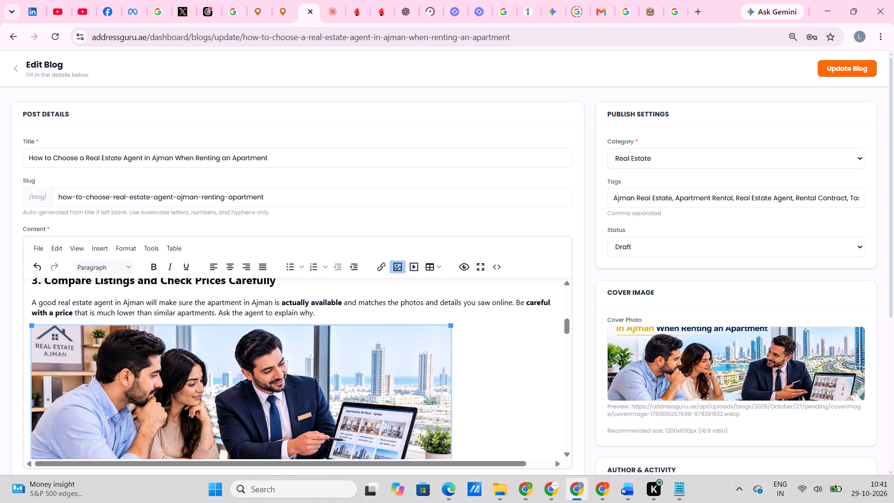
Review the blog's layout from section 2 through section 4, including the resized image and the table.
scroll(393, 356, "down", 4)
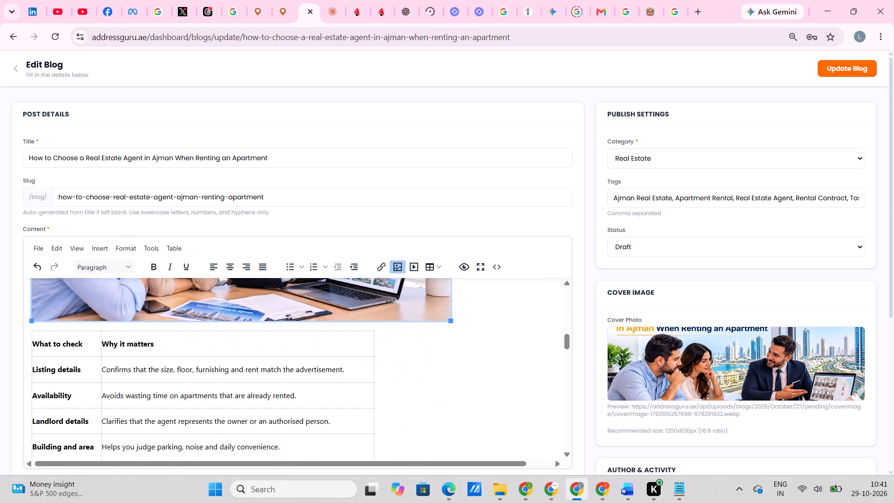
scroll(393, 356, "down", 3)
scroll(246, 386, "down", 1)
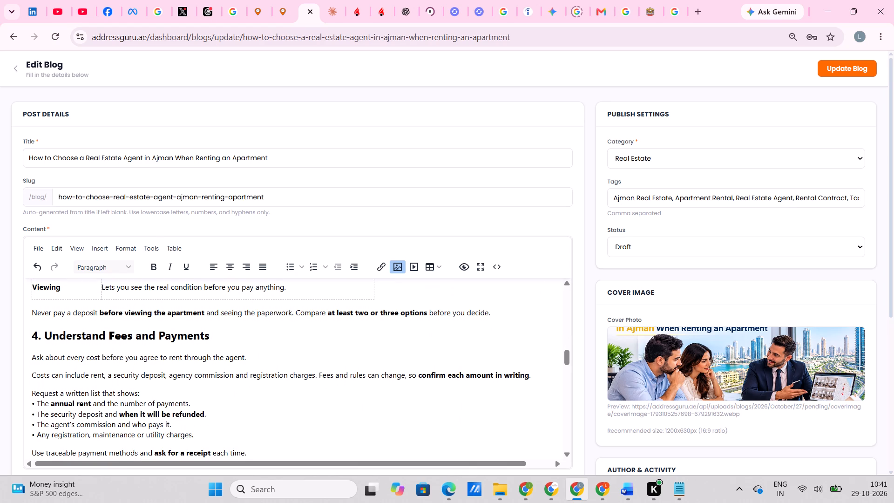
scroll(154, 347, "down", 1)
scroll(154, 340, "up", 8)
scroll(154, 340, "down", 3)
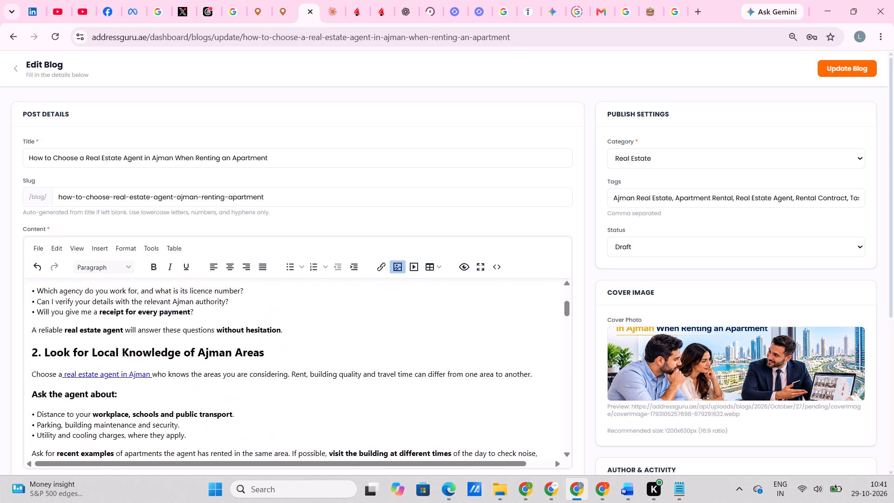
scroll(154, 340, "down", 6)
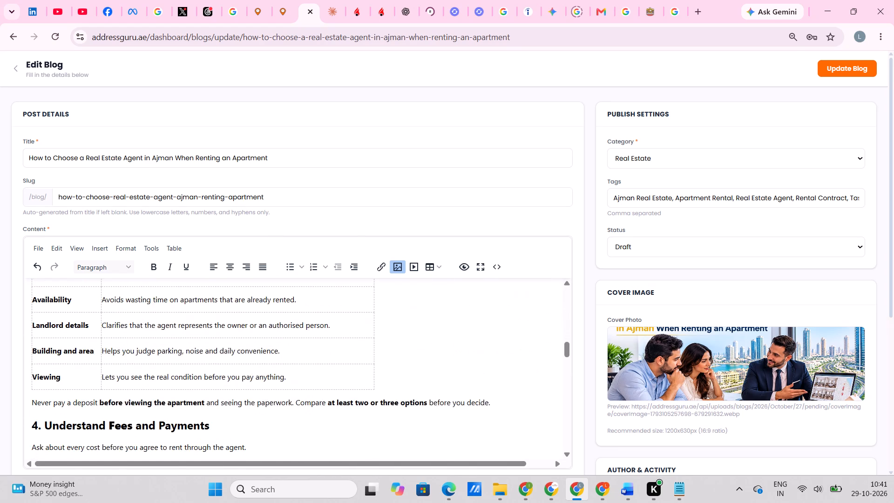
scroll(154, 340, "down", 4)
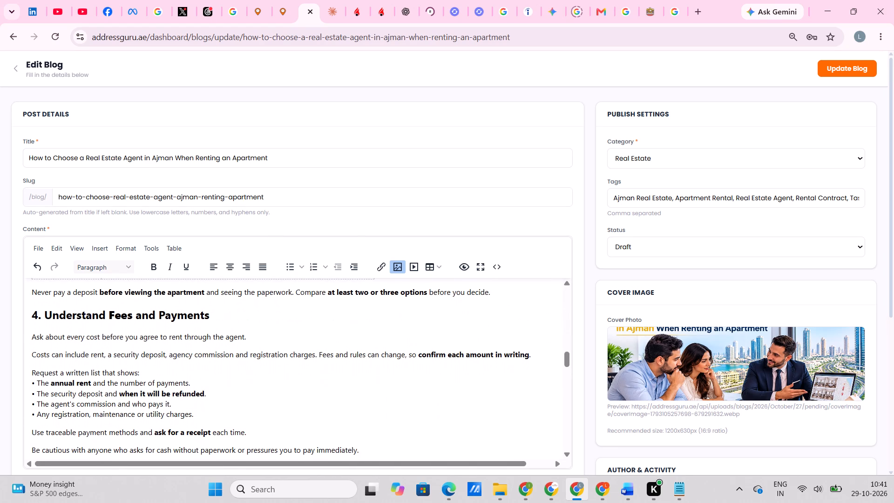
Separate "Request a written list that shows:" from its bullets in section 4 and format it as Heading 3.
scroll(166, 324, "down", 1)
left_click(149, 352)
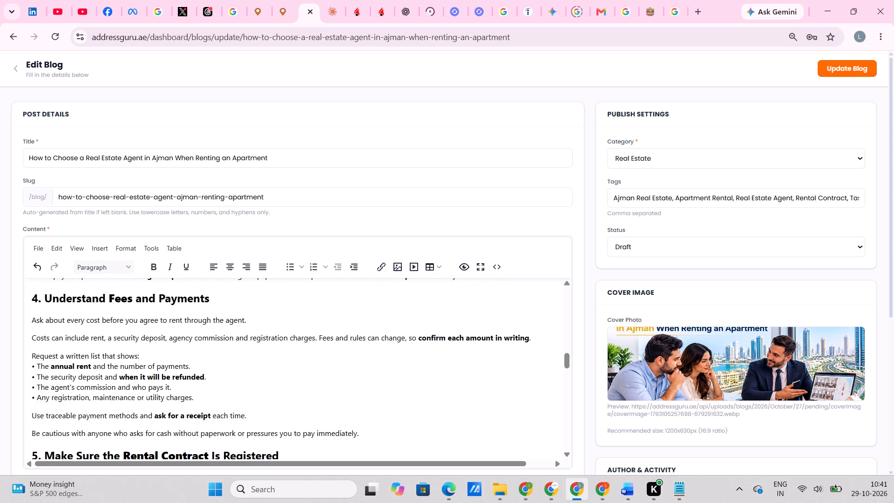
key("Return")
key("BackSpace")
key("Return")
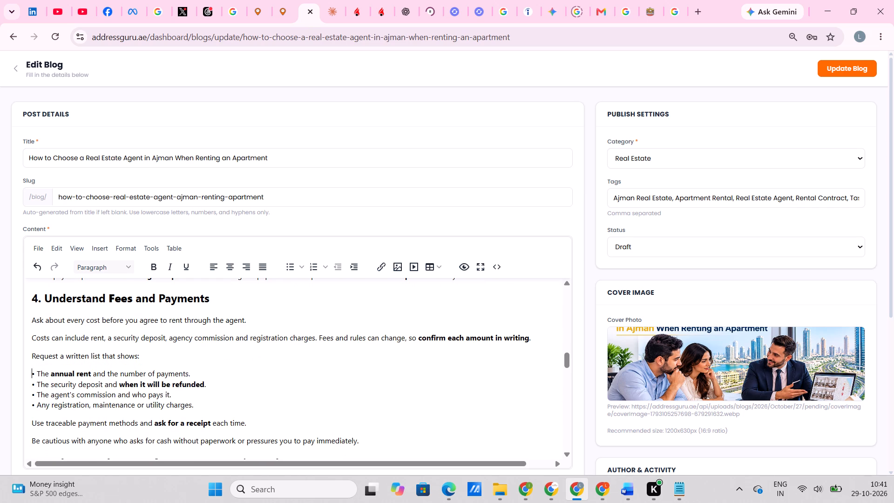
left_click(88, 354)
left_click(103, 265)
left_click(114, 328)
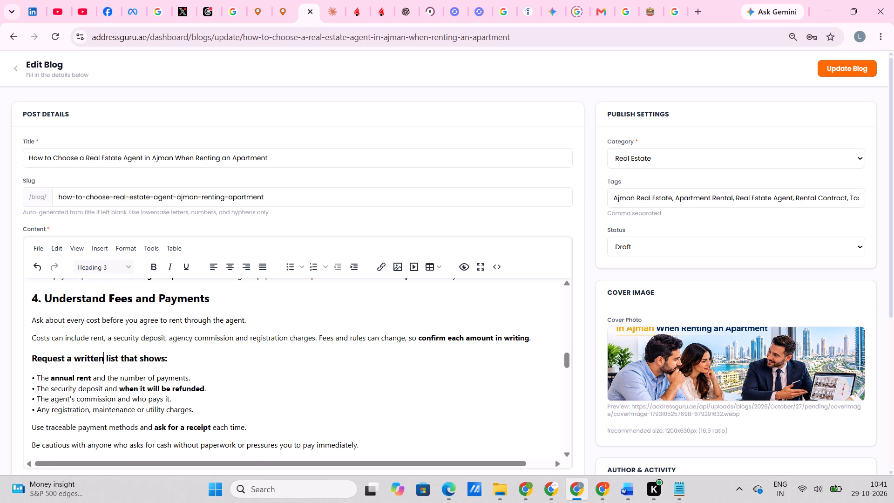
Join the "Costs can include rent" paragraph to section 4's opening sentence, separated by a space.
left_click(35, 337)
key("Left")
key("BackSpace")
key("space")
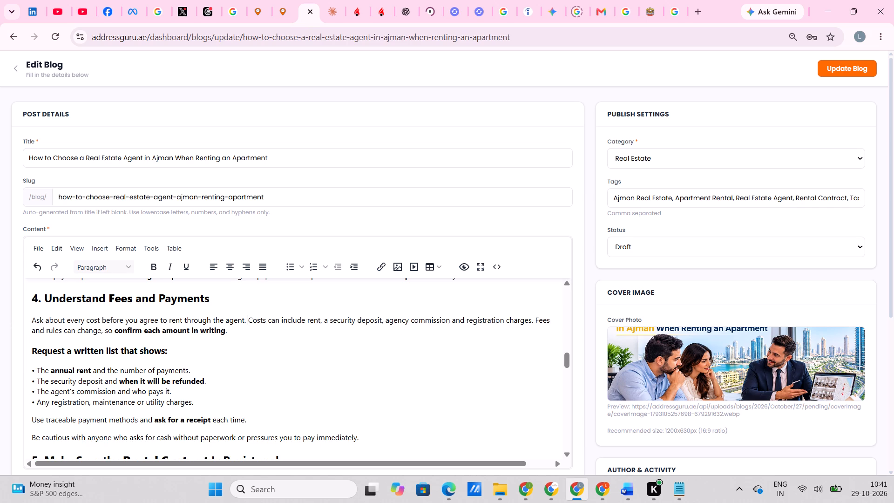
Make "Ask about" bold at the start of section 4's opening paragraph.
left_click_drag(63, 318, 119, 317)
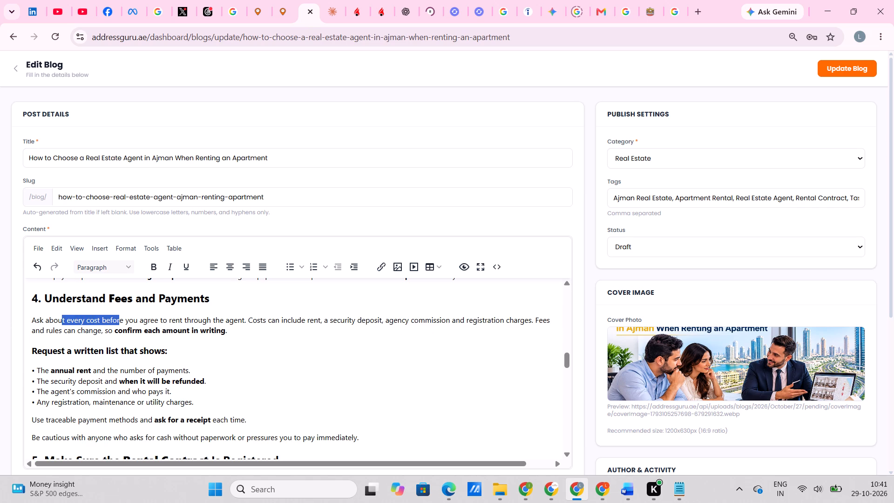
left_click(69, 320)
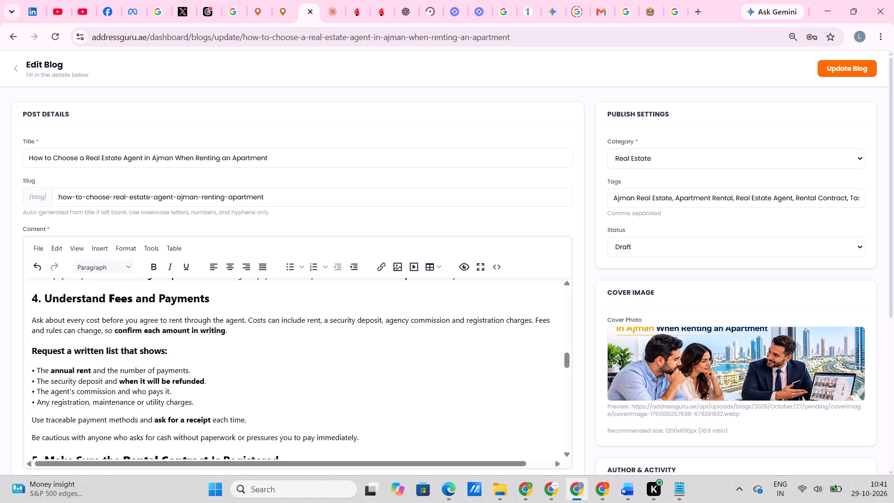
left_click_drag(65, 320, 28, 320)
key("ctrl+b")
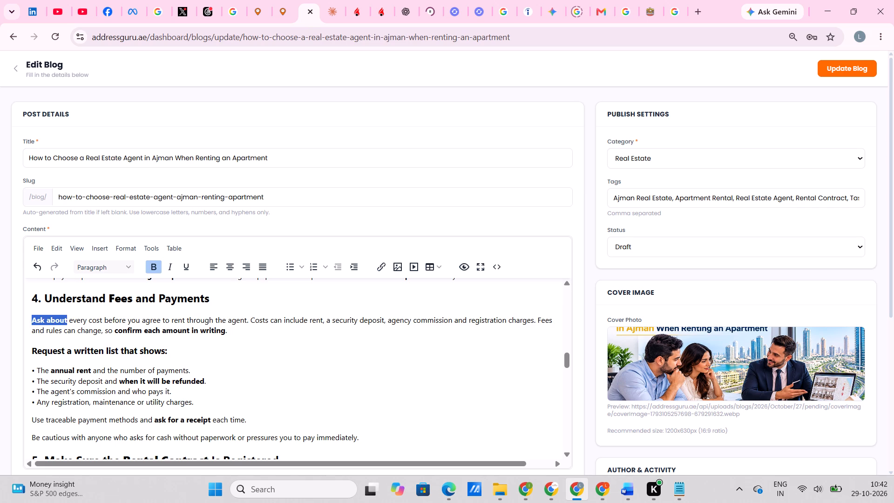
left_click(257, 329)
Join the "Be cautious with anyone" sentence to the "Use traceable payment methods" paragraph in section 4, separated by a space.
scroll(258, 329, "down", 1)
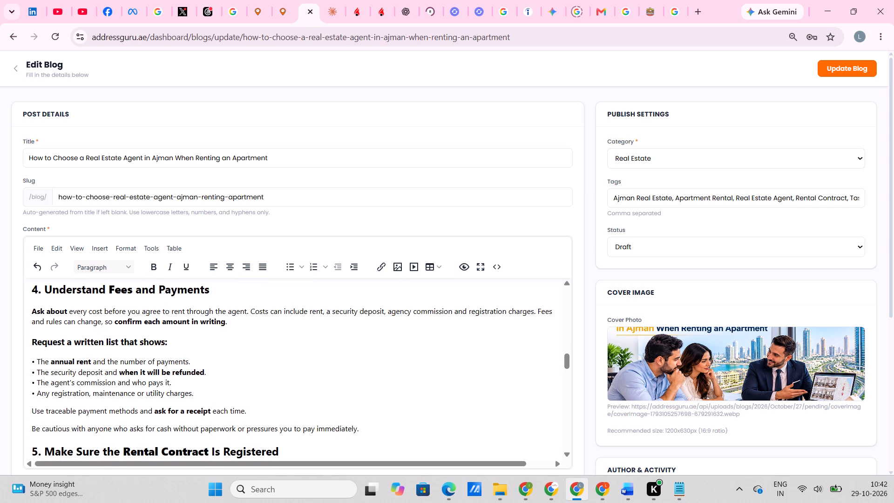
scroll(262, 333, "down", 1)
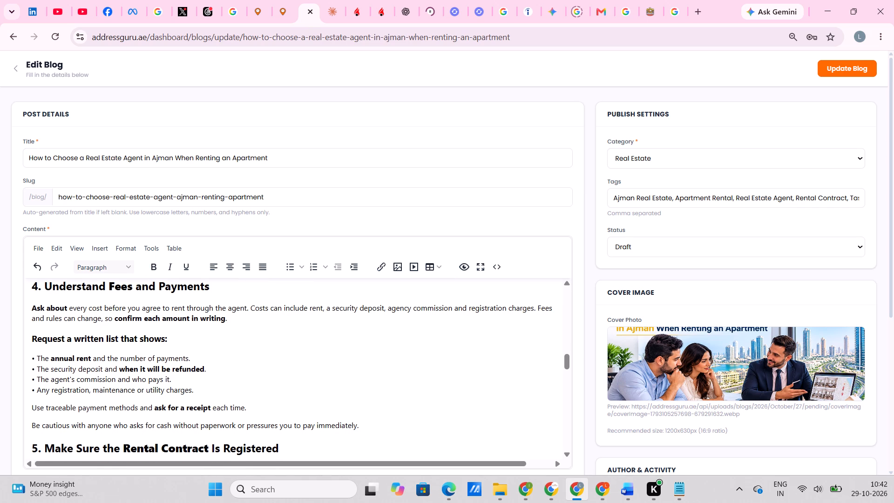
scroll(258, 336, "down", 1)
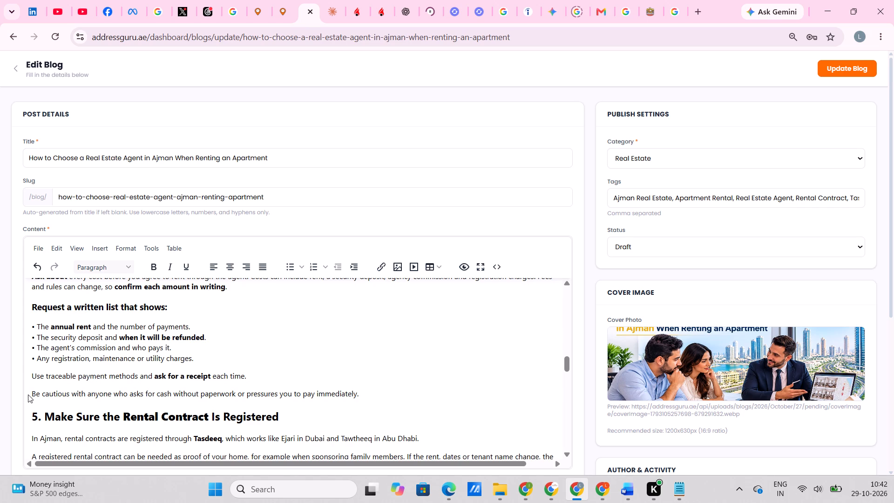
left_click(34, 388)
key("Left")
key("BackSpace")
key("space")
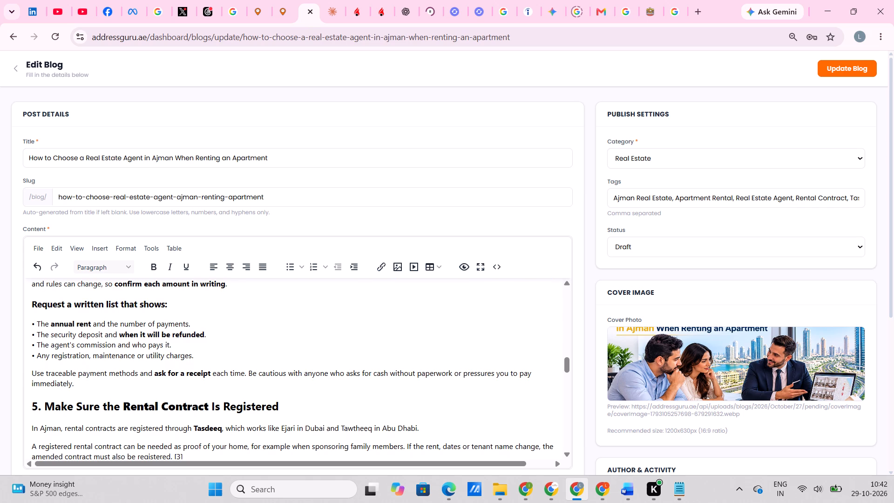
scroll(259, 381, "down", 2)
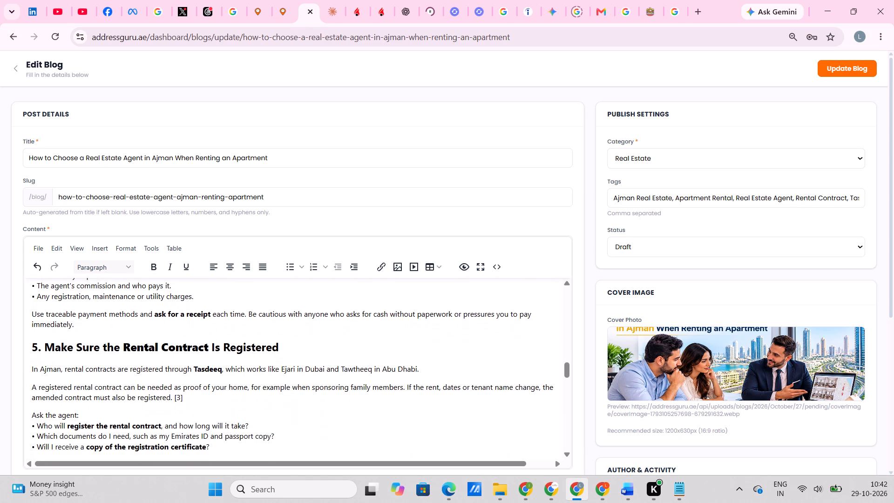
Remove the extra bold from "Rental Contract" in the section 5 heading.
scroll(193, 368, "down", 1)
left_click_drag(123, 332, 213, 331)
key("ctrl+b")
left_click(213, 331)
Remove the extra bold from "Fees" in the section 4 heading.
scroll(219, 335, "up", 4)
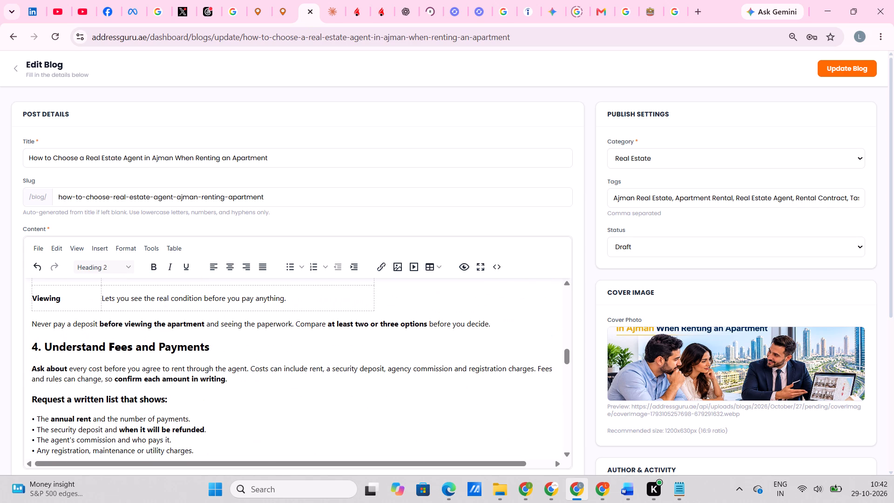
left_click_drag(132, 348, 113, 345)
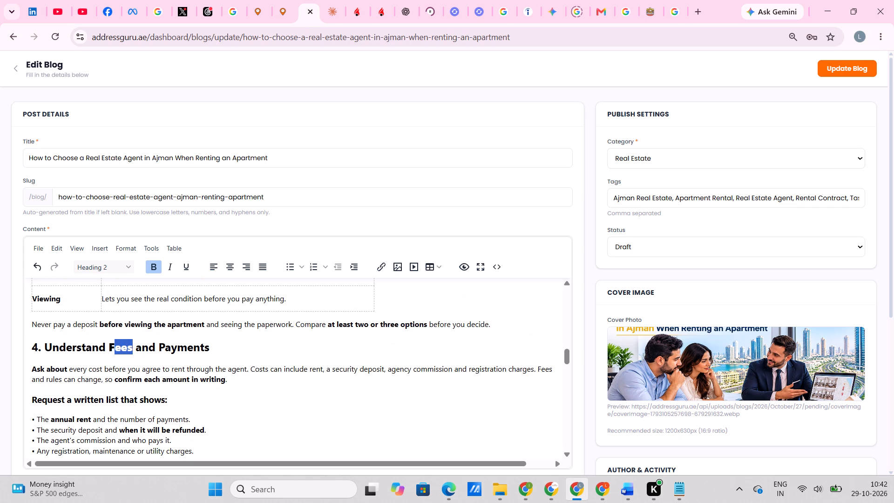
left_click_drag(113, 345, 109, 343)
key("ctrl+b")
left_click(149, 344)
Delete the "[3]" citation and its preceding space after "must also be registered." in section 5.
scroll(213, 354, "up", 3)
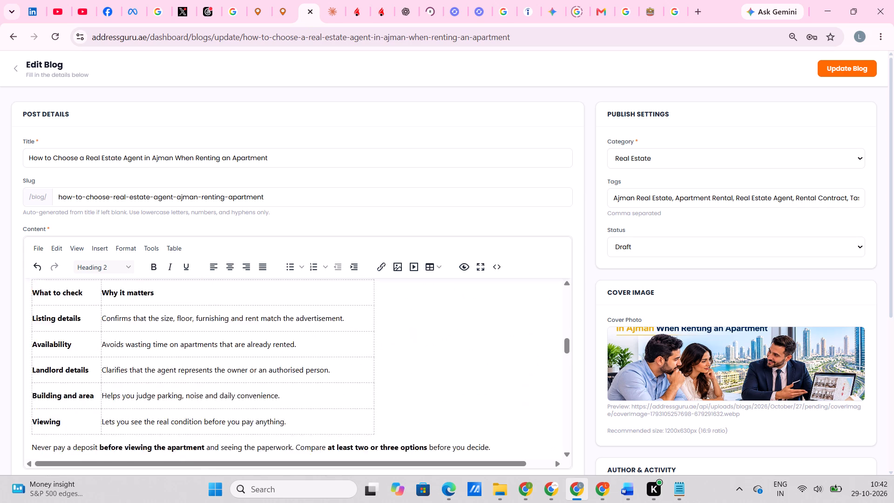
scroll(219, 354, "up", 5)
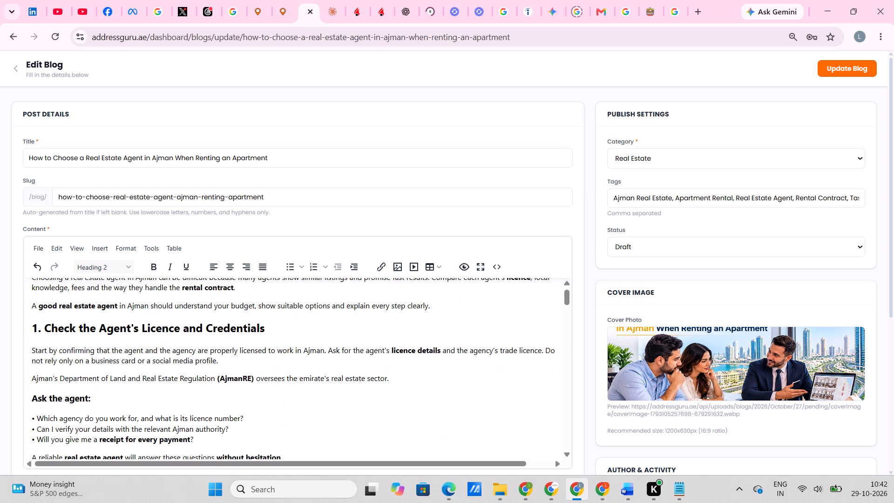
scroll(220, 354, "down", 9)
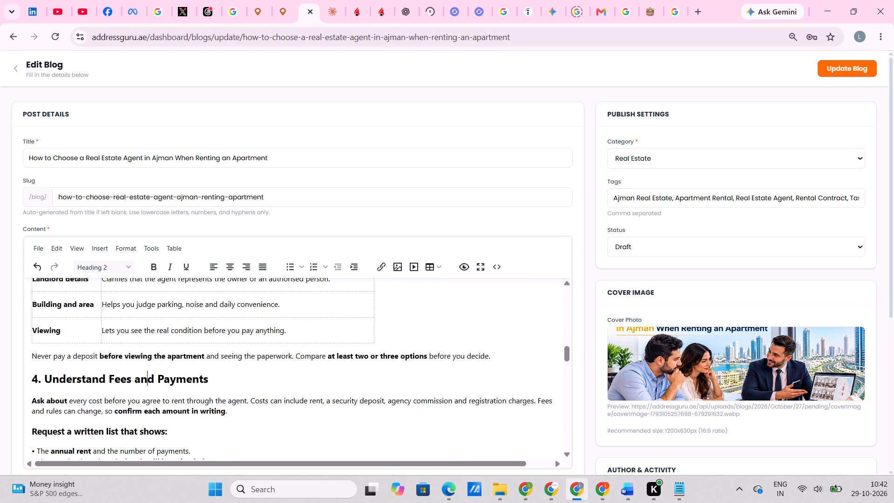
scroll(237, 362, "down", 6)
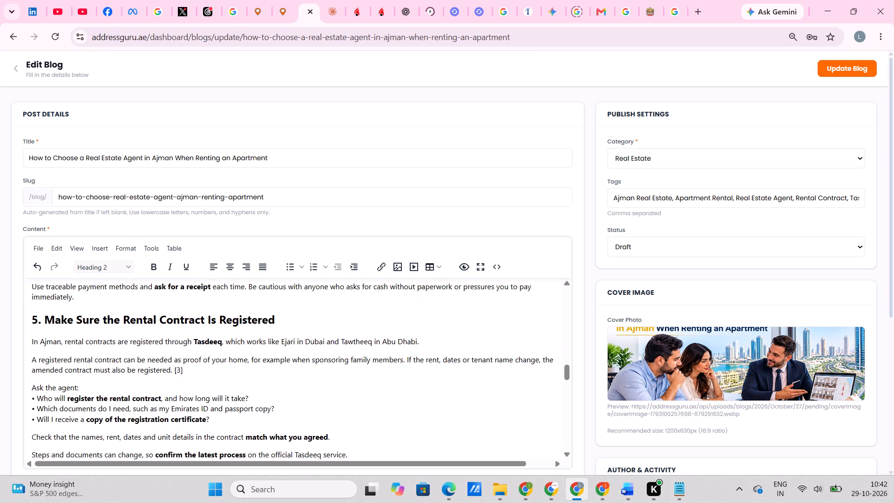
scroll(230, 344, "down", 1)
left_click_drag(194, 357, 188, 356)
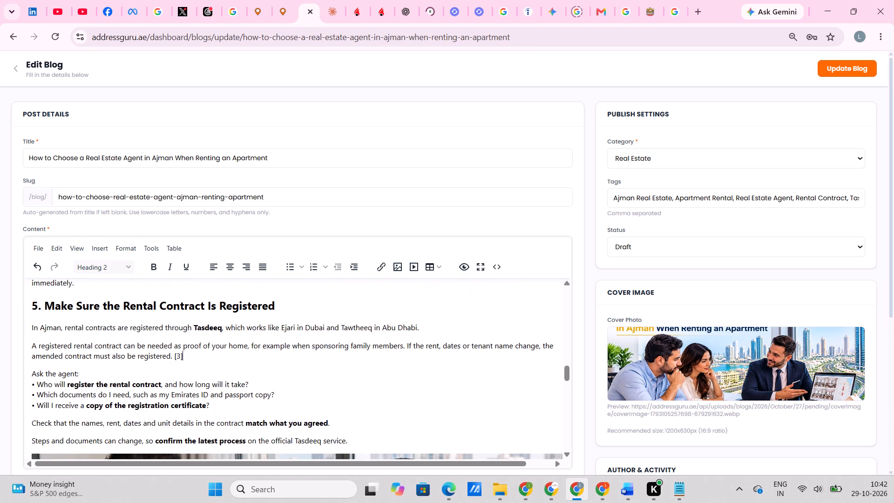
left_click_drag(188, 356, 175, 351)
key("BackSpace")
key("BackSpace")
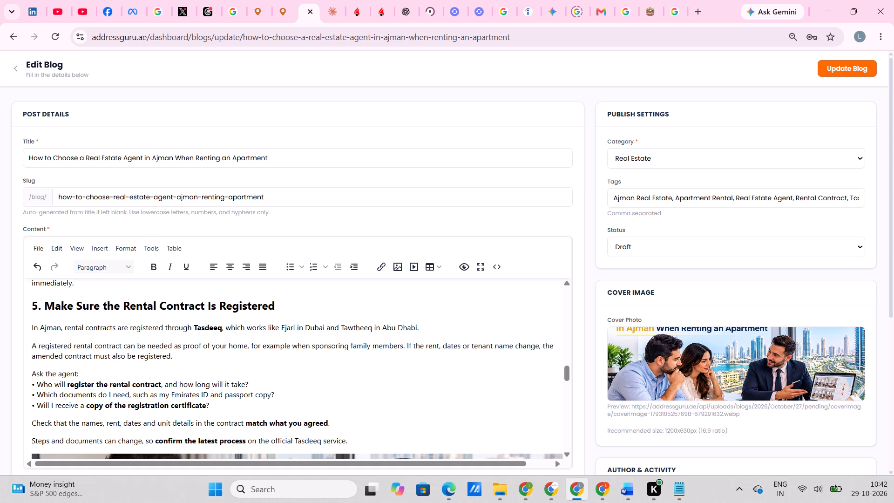
Separate "Ask the agent:" from its bullets in section 5 and format it as Heading 3.
scroll(285, 336, "down", 1)
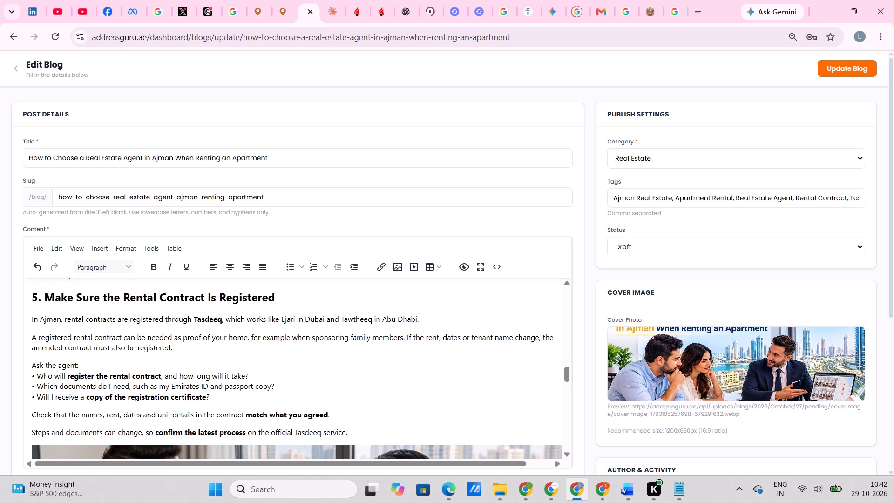
scroll(285, 336, "down", 2)
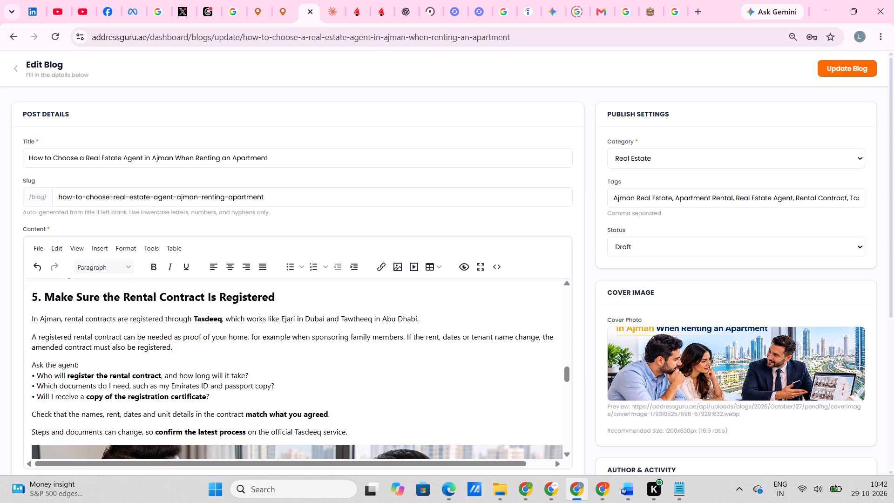
scroll(282, 338, "down", 1)
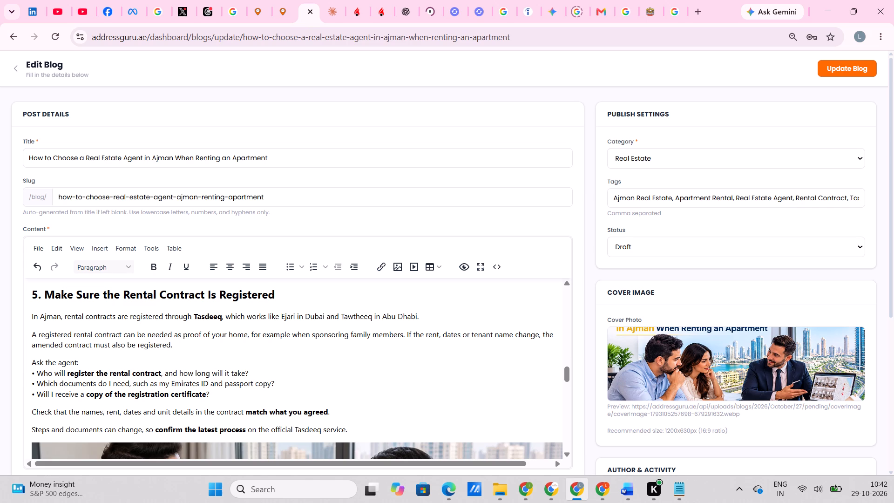
scroll(413, 337, "down", 1)
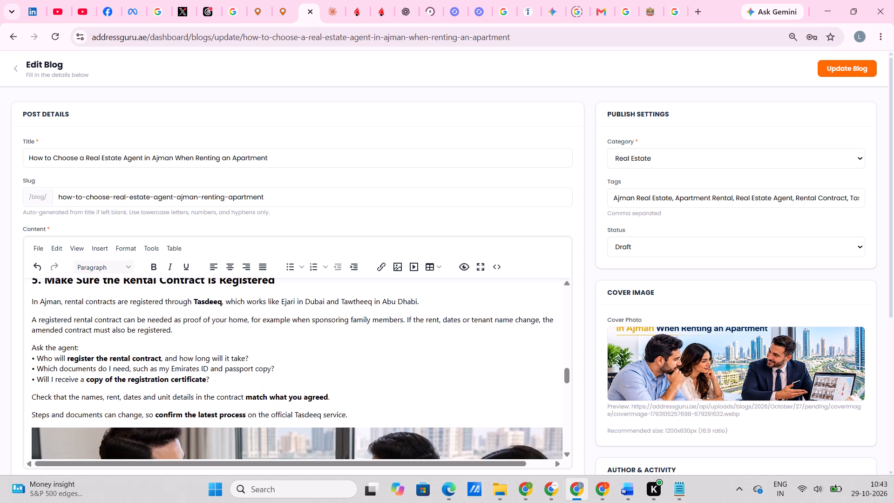
scroll(88, 349, "down", 1)
left_click(79, 343)
key("Return")
key("BackSpace")
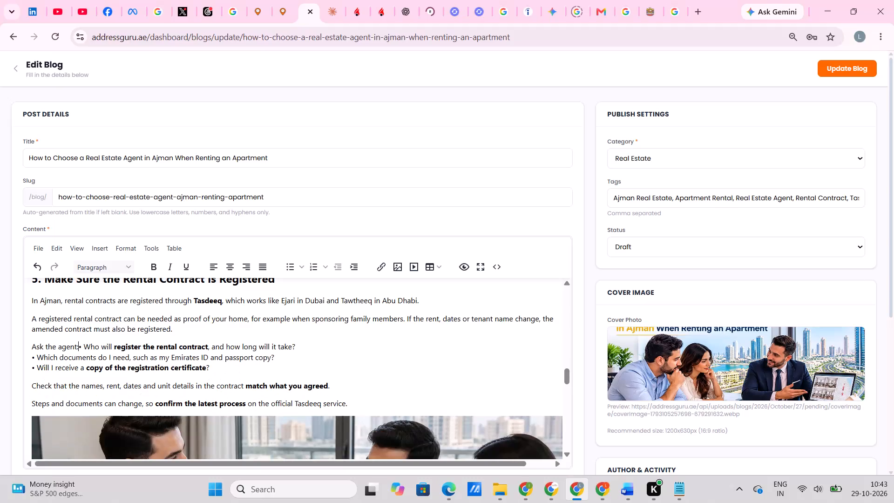
key("Return")
key("Up")
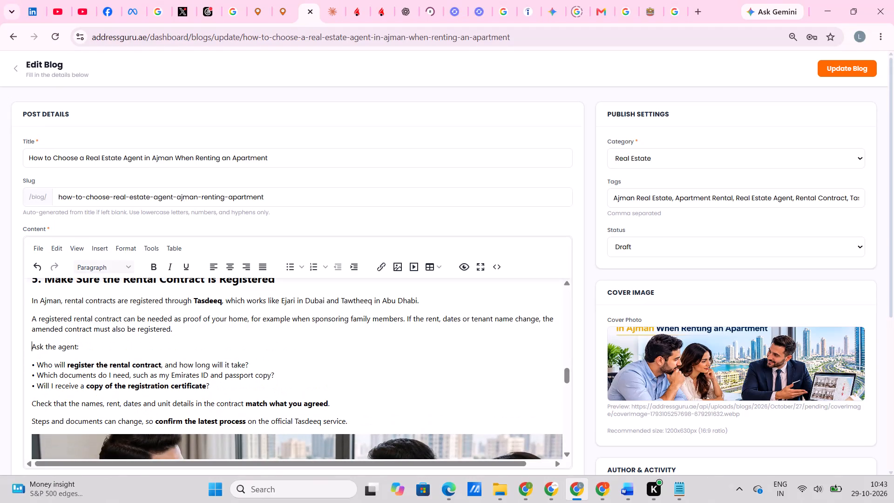
left_click(115, 268)
left_click(137, 327)
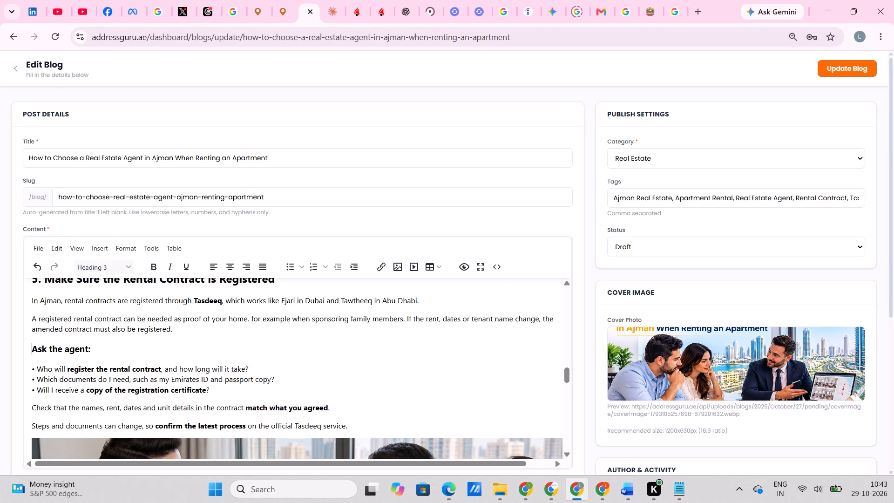
Join the "Steps and documents can change" sentence to the "Check that the names" paragraph in section 5, separated by a space.
scroll(148, 354, "down", 1)
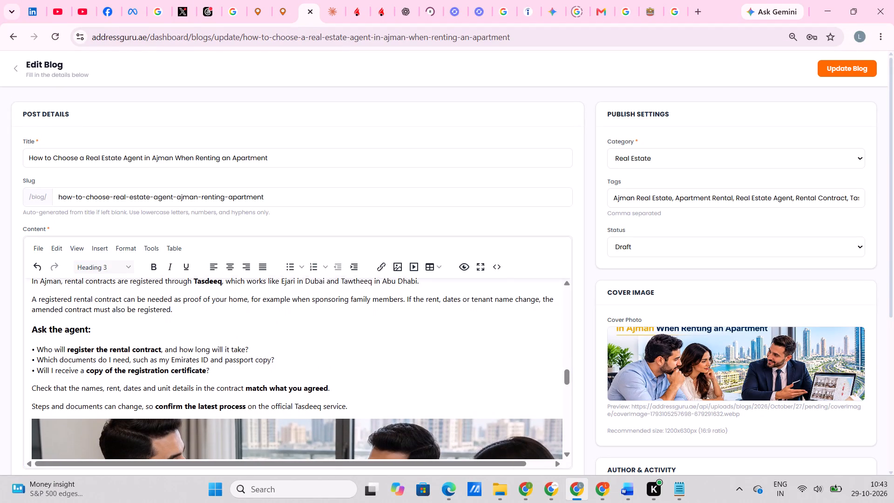
scroll(154, 380, "down", 1)
left_click(34, 406)
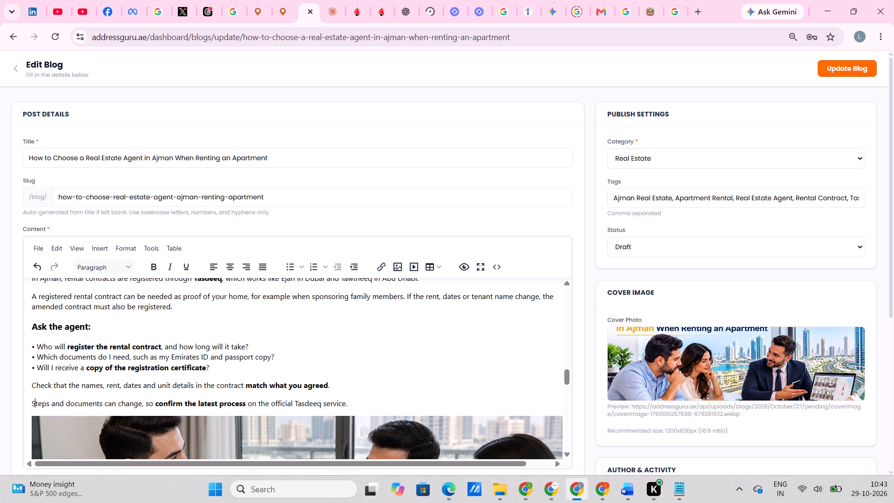
key("Left")
key("BackSpace")
key("space")
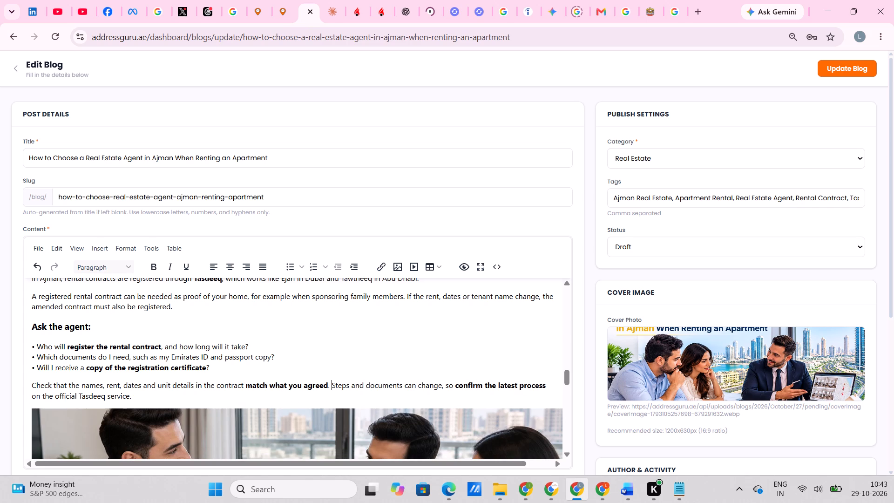
Copy the "Check that the names" paragraph above the section 5 image and remove it along with its empty line.
scroll(247, 347, "up", 6)
scroll(265, 359, "down", 2)
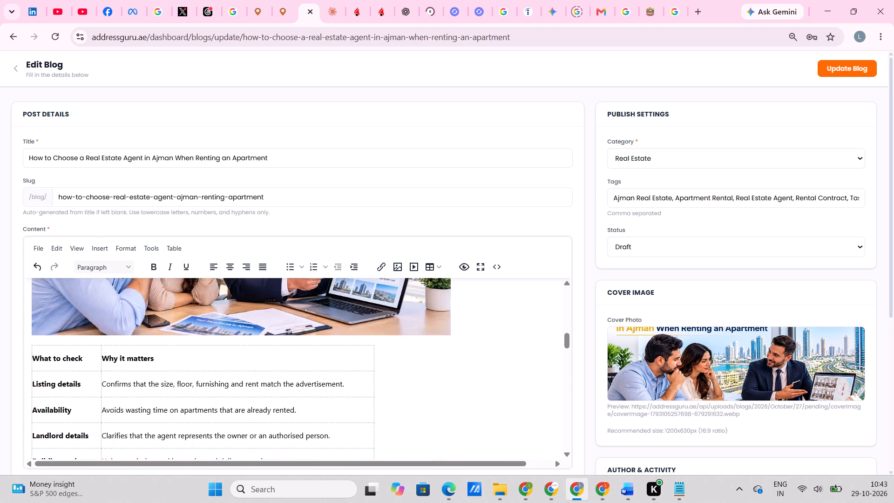
scroll(265, 359, "down", 3)
scroll(265, 359, "left", 2)
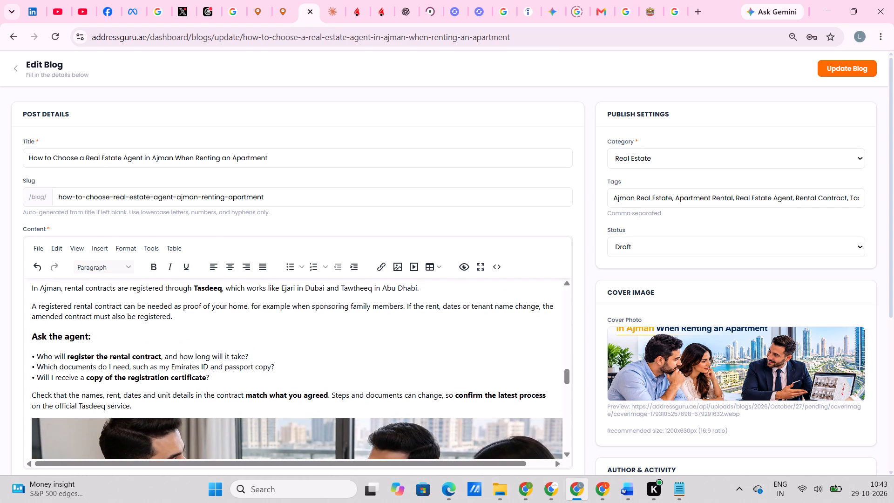
triple_click(134, 398)
triple_click(133, 397)
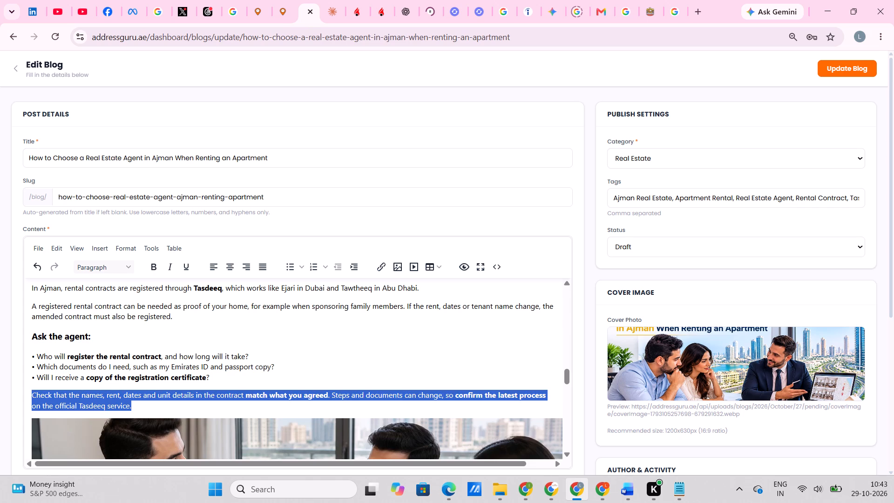
key("ctrl+c")
key("BackSpace")
key("BackSpace")
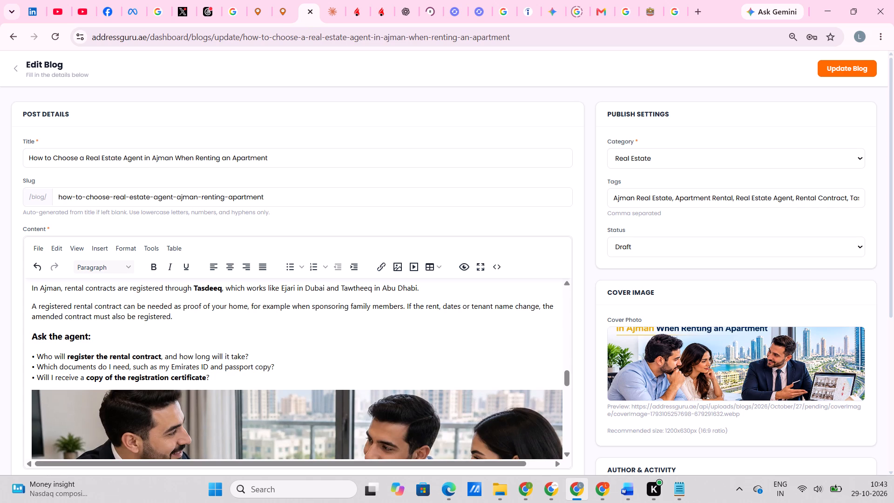
Shrink the rental contract image in section 5 proportionally to about 900 px wide.
scroll(153, 397, "down", 4)
left_click(505, 395)
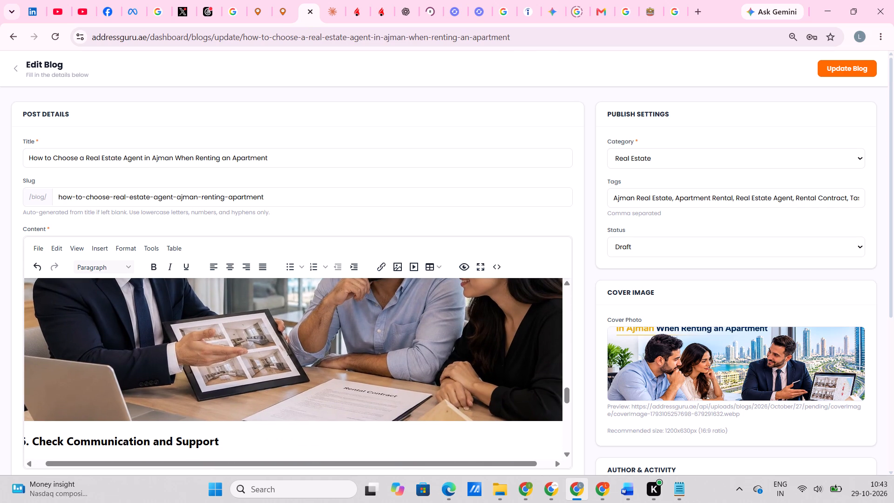
scroll(539, 413, "left", 3)
left_click_drag(559, 420, 460, 393)
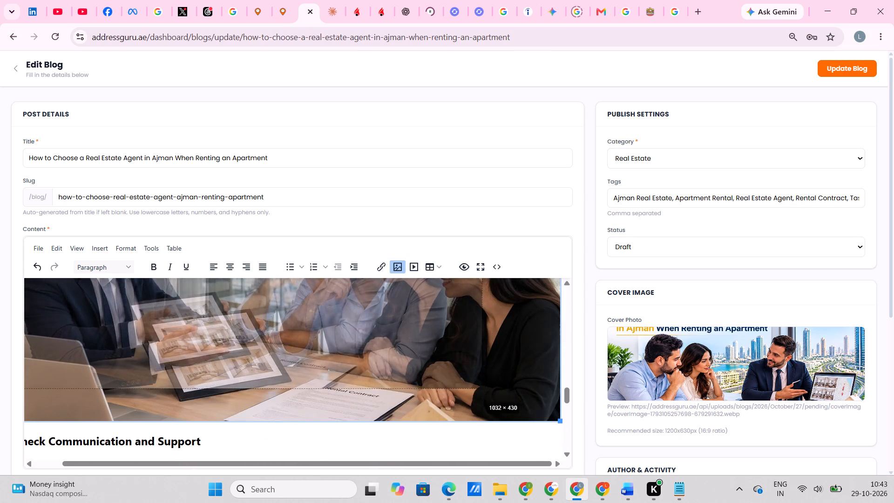
left_click_drag(460, 393, 408, 385)
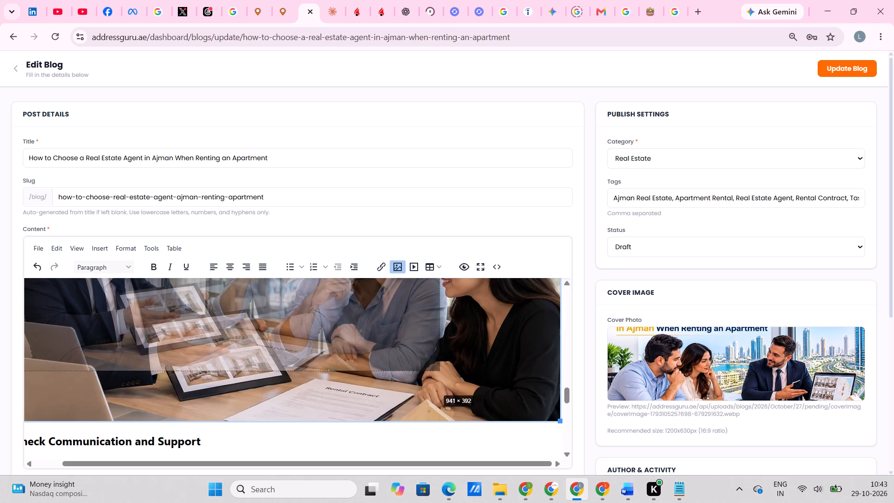
left_click_drag(408, 385, 388, 378)
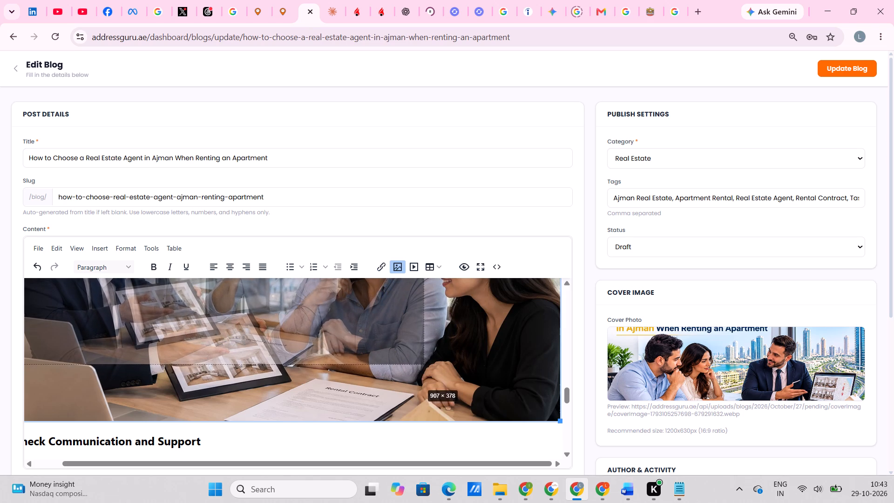
left_click_drag(388, 378, 384, 378)
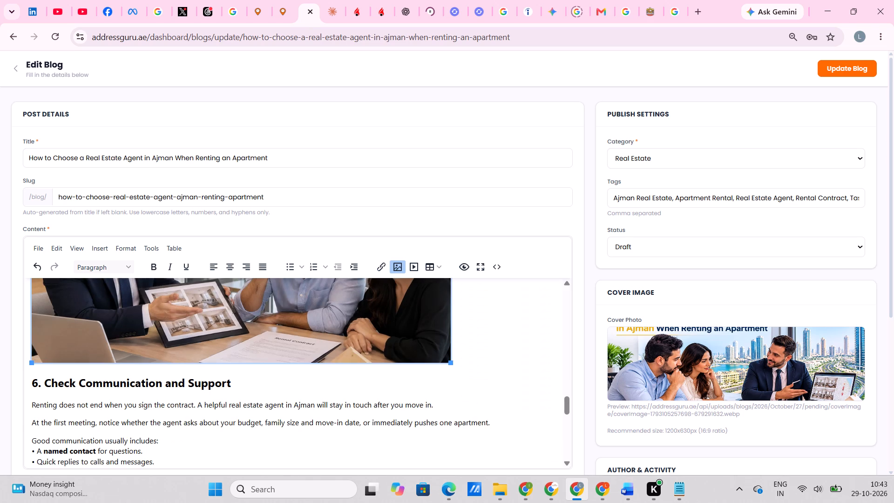
Paste the copied "Check that the names" paragraph on a new line between the section 5 image and the section 6 heading.
left_click(471, 366)
key("Return")
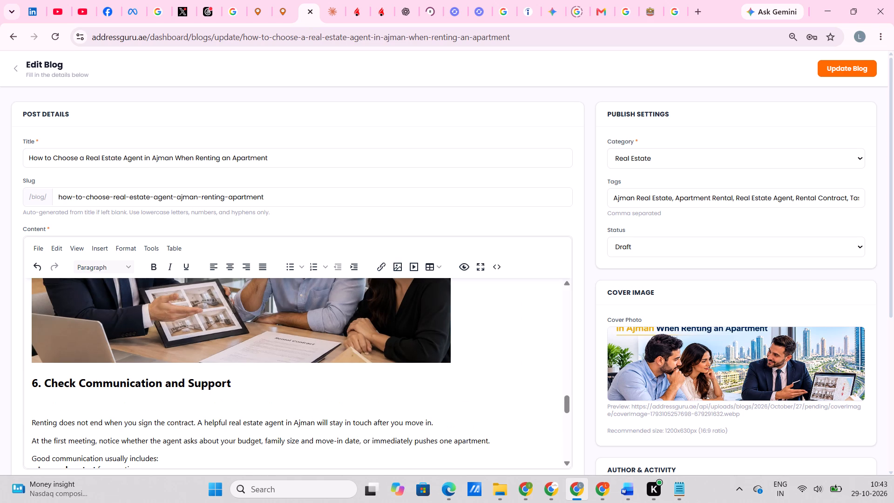
key("BackSpace")
left_click(507, 352)
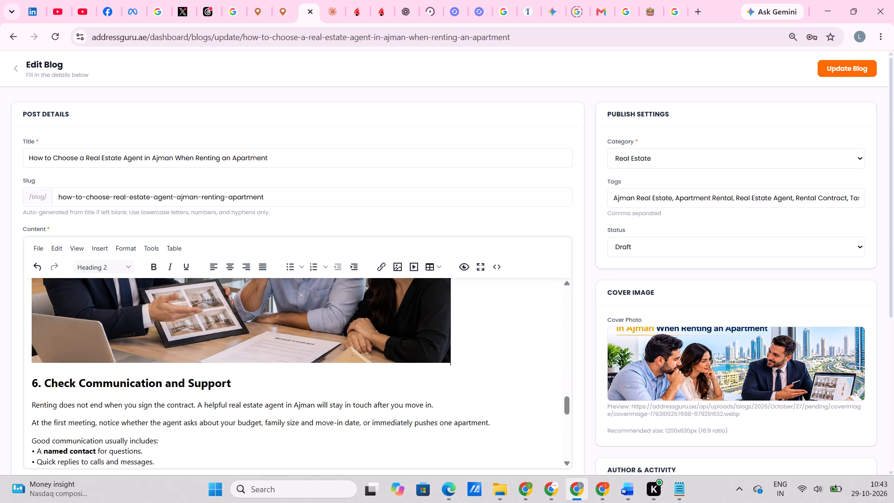
key("Return")
key("ctrl+v")
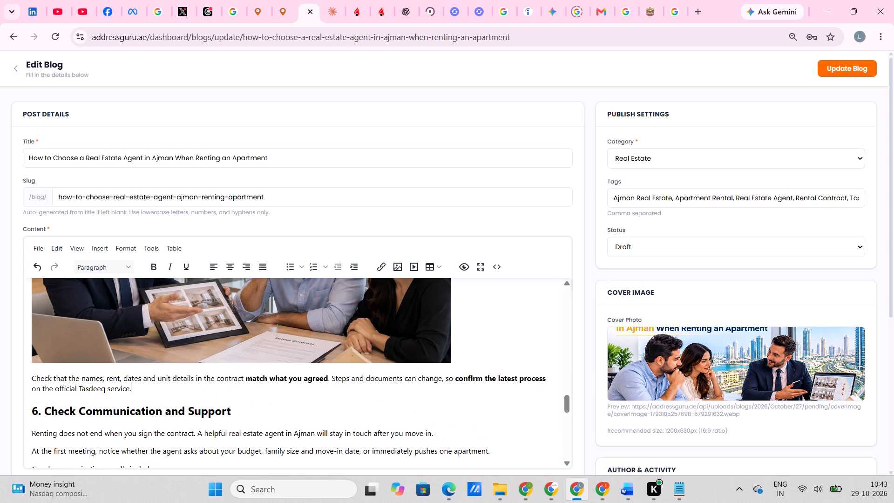
Separate the "Good communication usually includes:" line in section 6 from its bullets and format it as Heading 3.
scroll(399, 365, "down", 1)
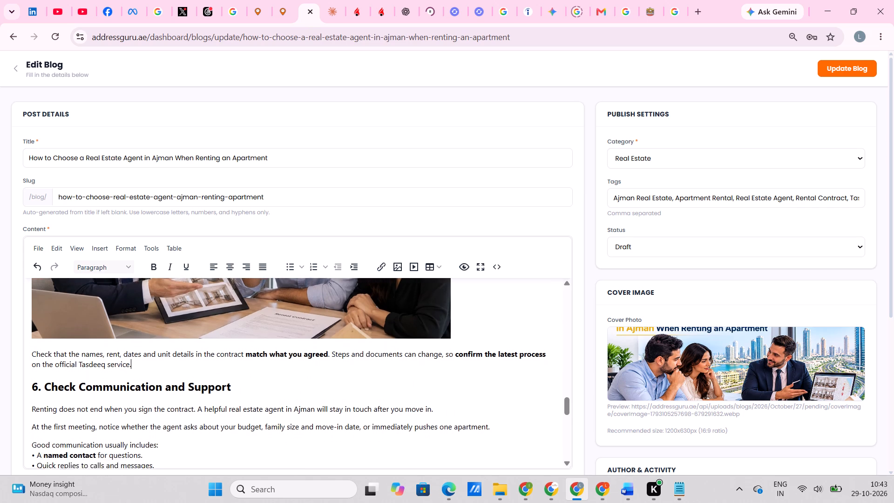
scroll(399, 365, "down", 1)
scroll(154, 362, "down", 1)
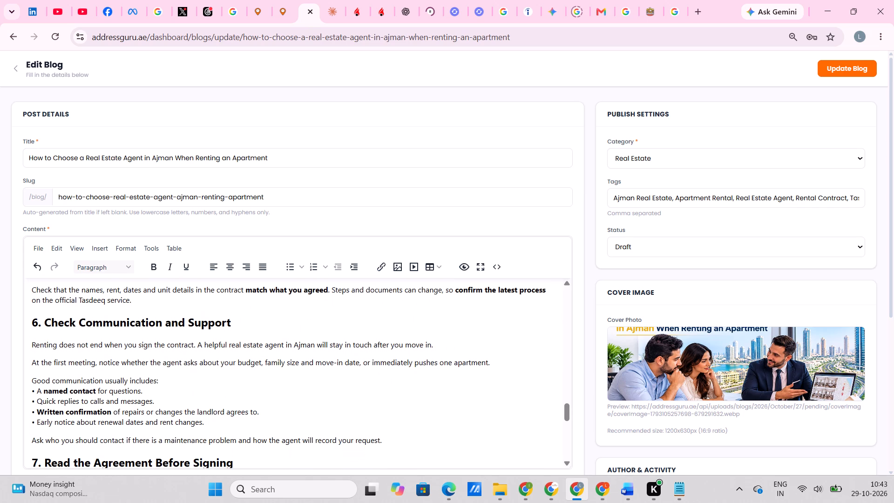
left_click(169, 380)
key("Return")
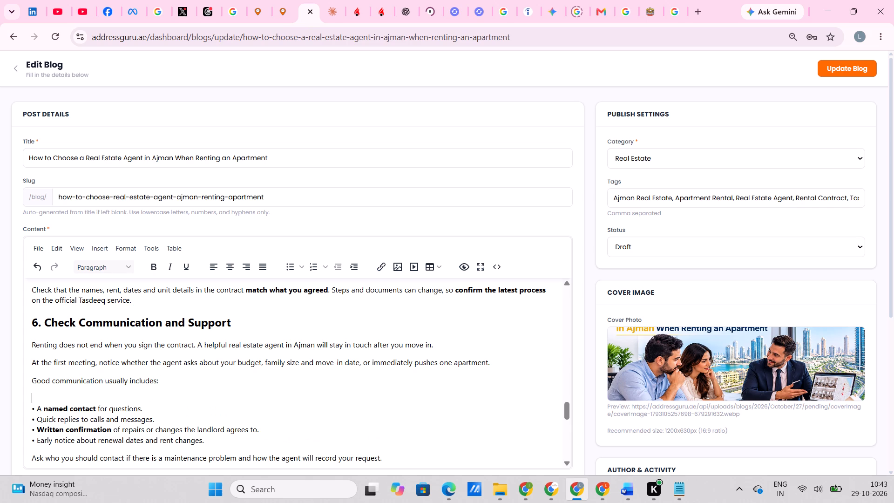
key("BackSpace")
key("Return")
key("Up")
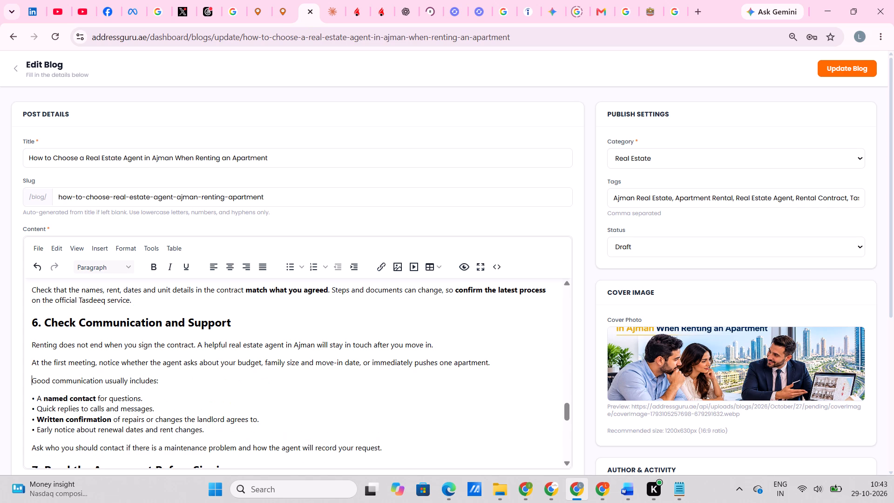
left_click(104, 262)
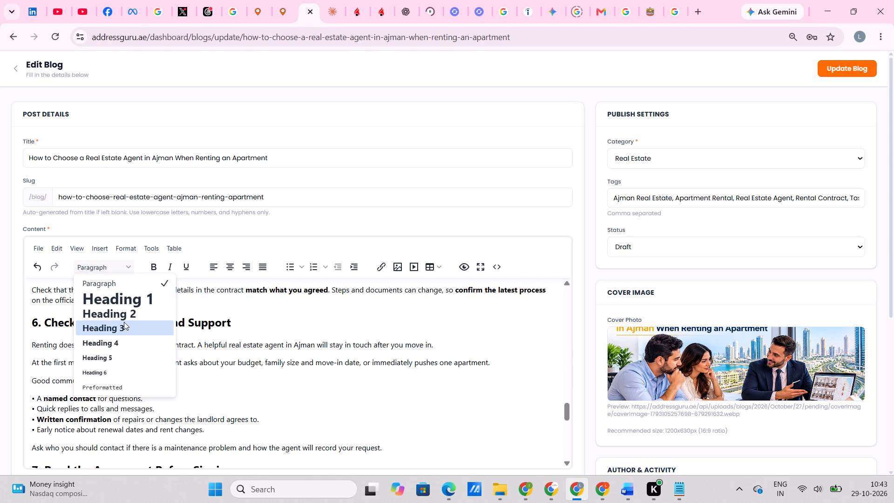
left_click(124, 322)
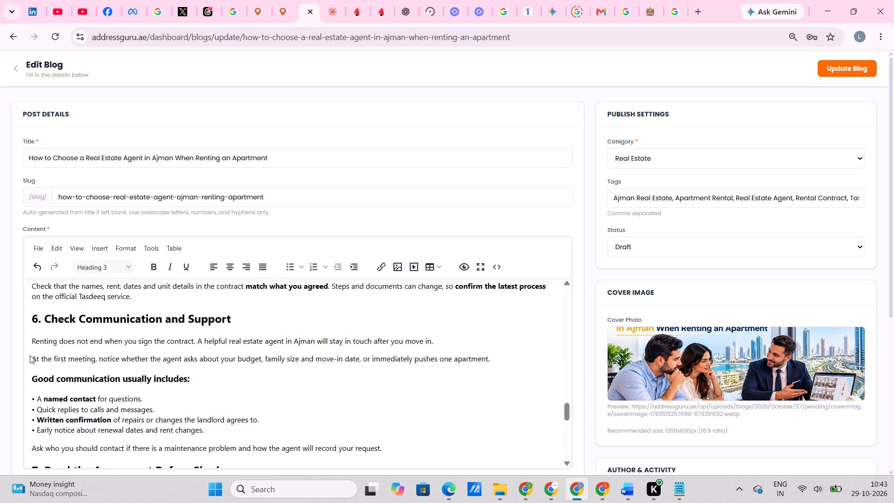
Join the "At the first meeting" paragraph to the "Renting does not end" paragraph in section 6, separated by a space.
left_click(31, 358)
key("BackSpace")
key("space")
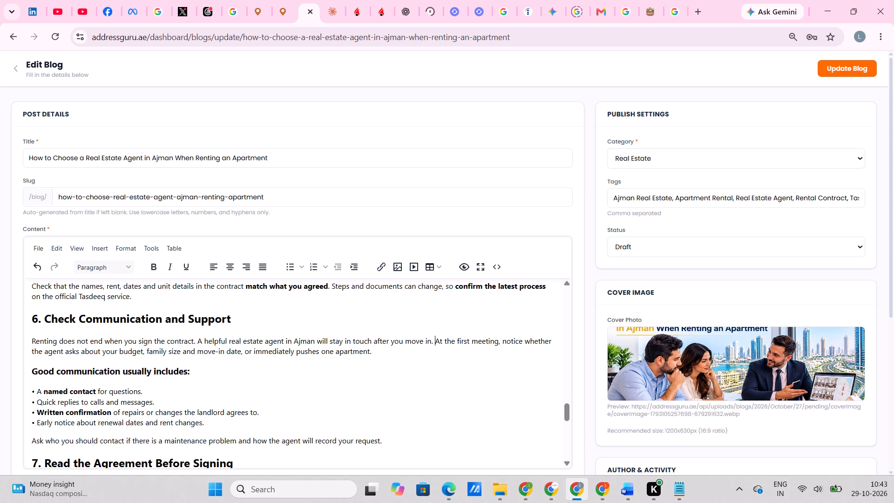
Bold "stay in touch" in the opening paragraph of section 6.
left_click_drag(328, 340, 379, 339)
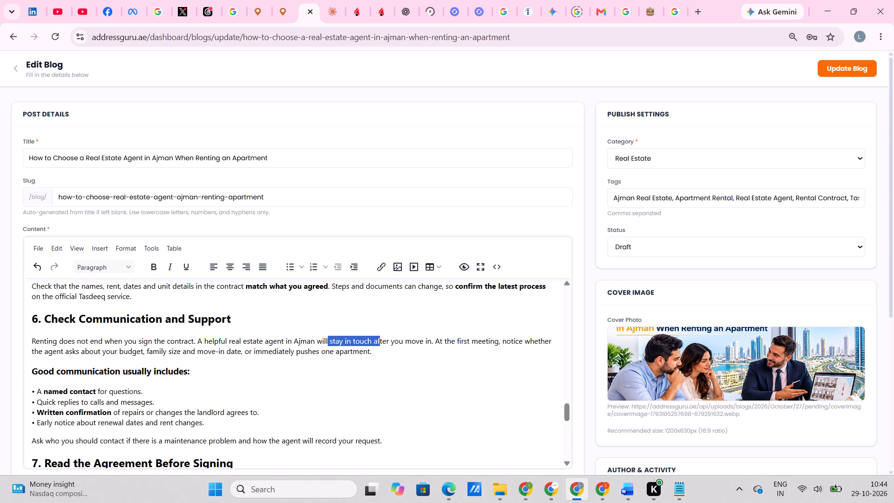
left_click_drag(379, 339, 373, 337)
key("ctrl+b")
left_click(373, 337, "ctrl")
Turn the four section 7 paragraphs from "Check the rent" to "Keep copies of the contract" into a numbered list.
scroll(400, 349, "down", 1)
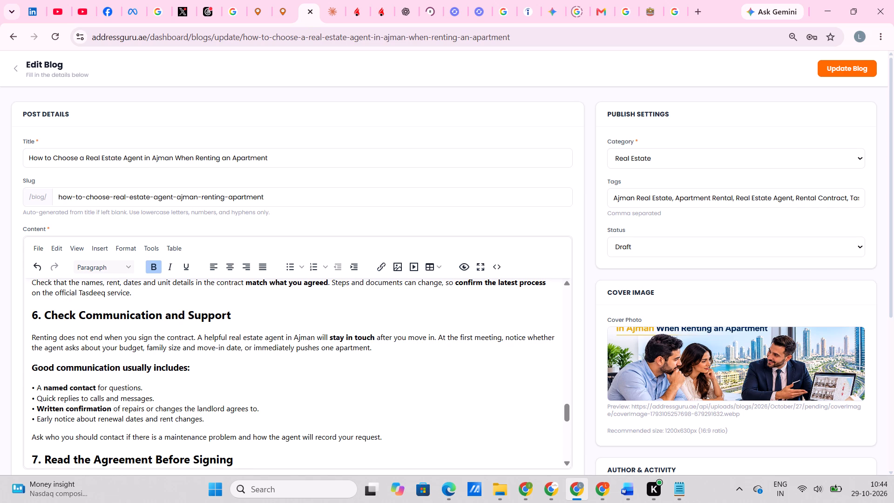
scroll(400, 349, "down", 1)
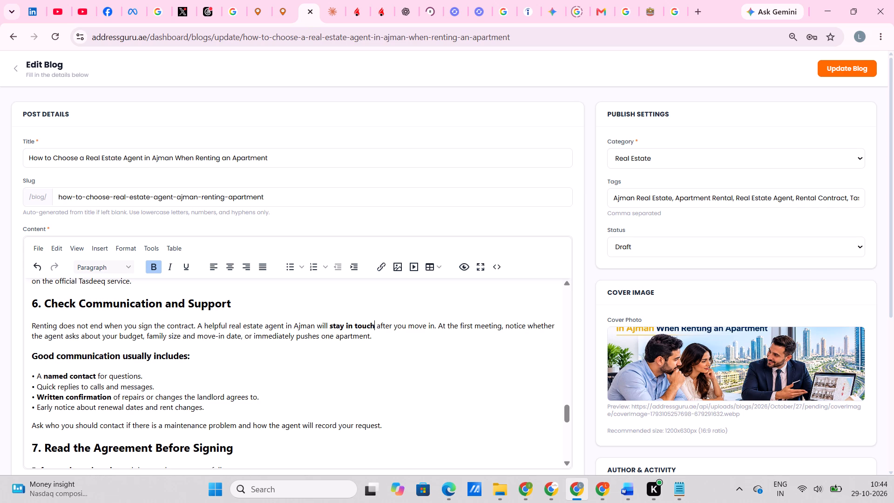
scroll(109, 347, "down", 2)
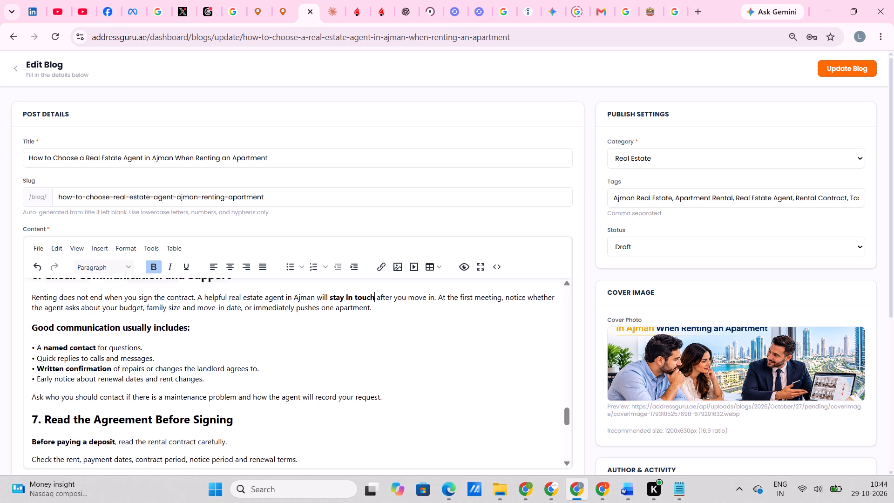
scroll(109, 347, "down", 3)
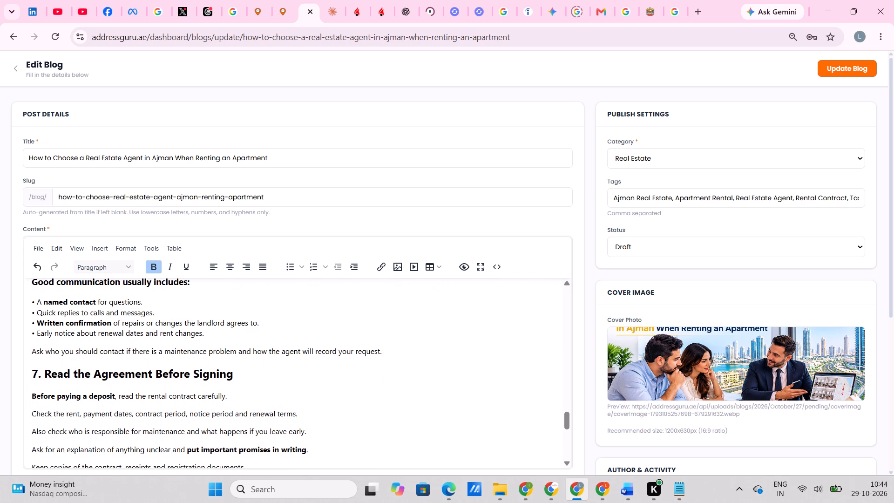
scroll(109, 347, "down", 1)
left_click(109, 347)
scroll(109, 347, "down", 1)
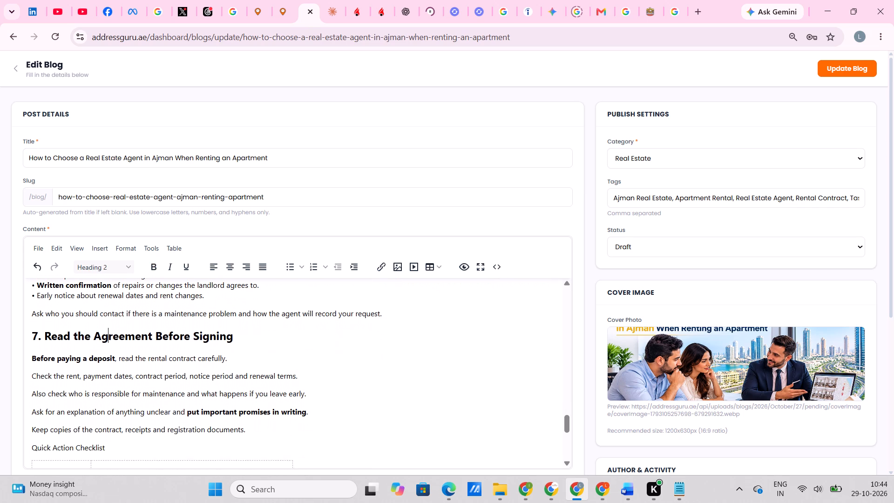
scroll(109, 347, "down", 1)
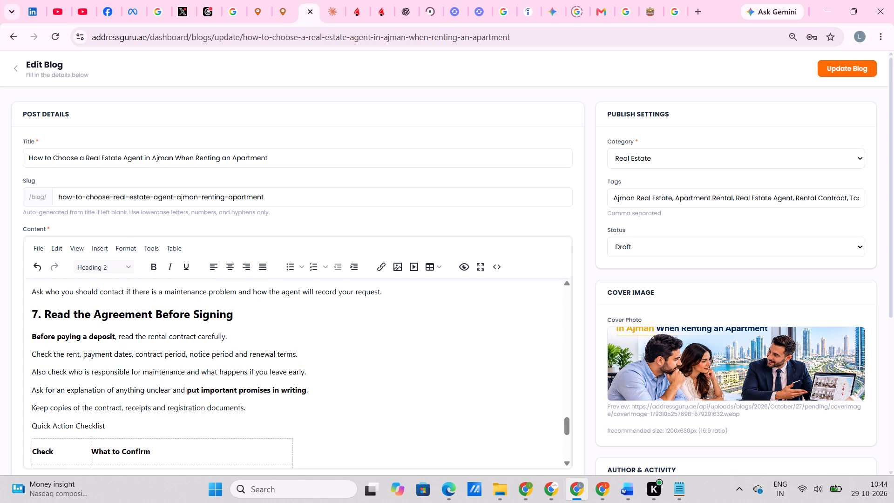
left_click_drag(85, 347, 121, 376)
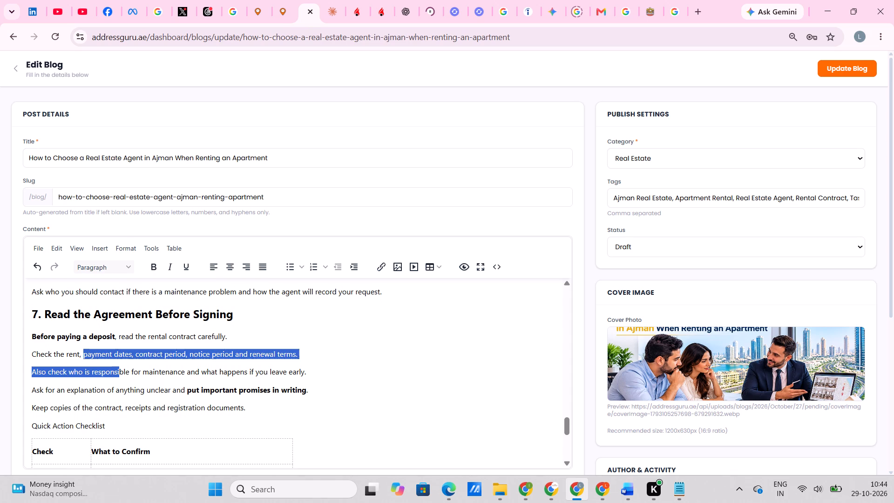
left_click_drag(121, 376, 169, 401)
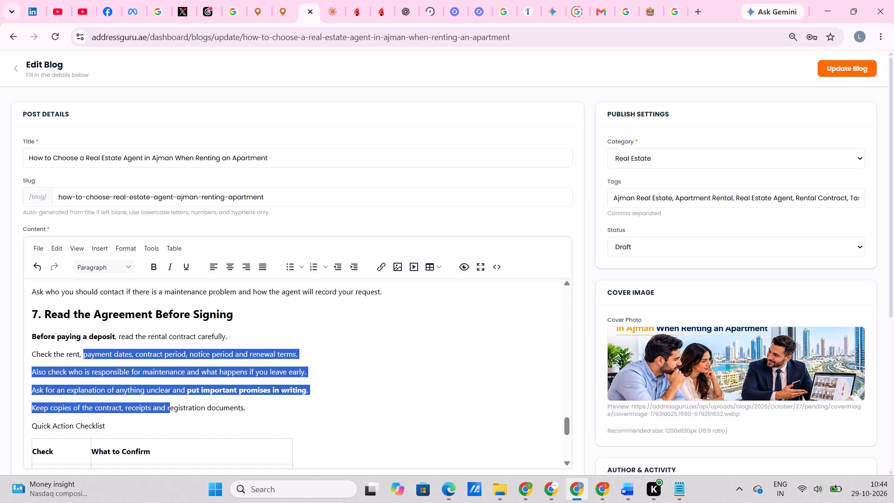
left_click(315, 266)
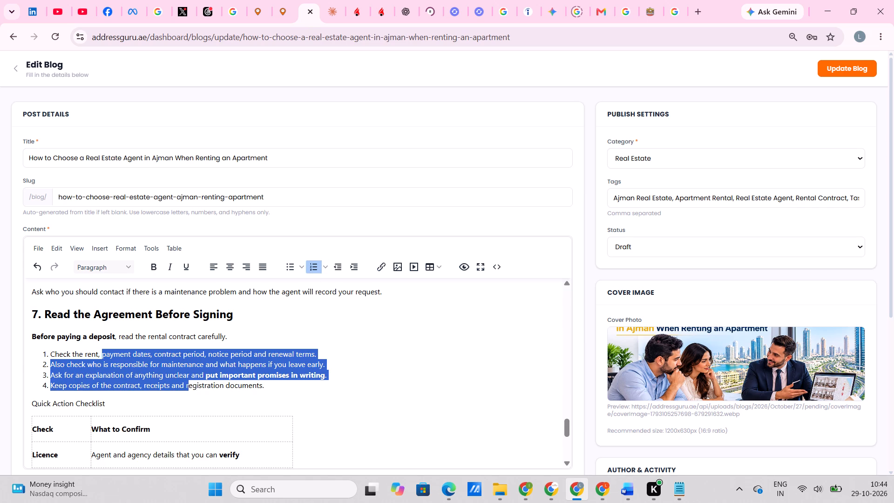
left_click(305, 371)
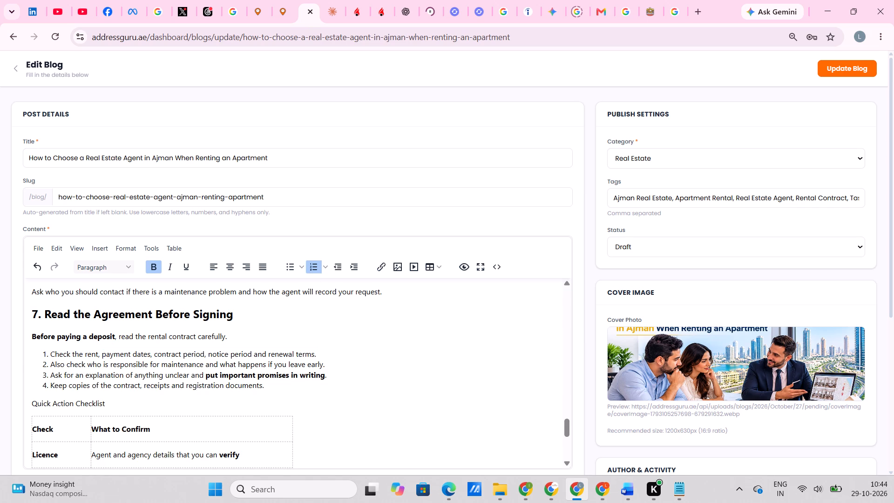
Bold "who is responsible for maintenance" in the second numbered item of section 7.
scroll(208, 372, "down", 1)
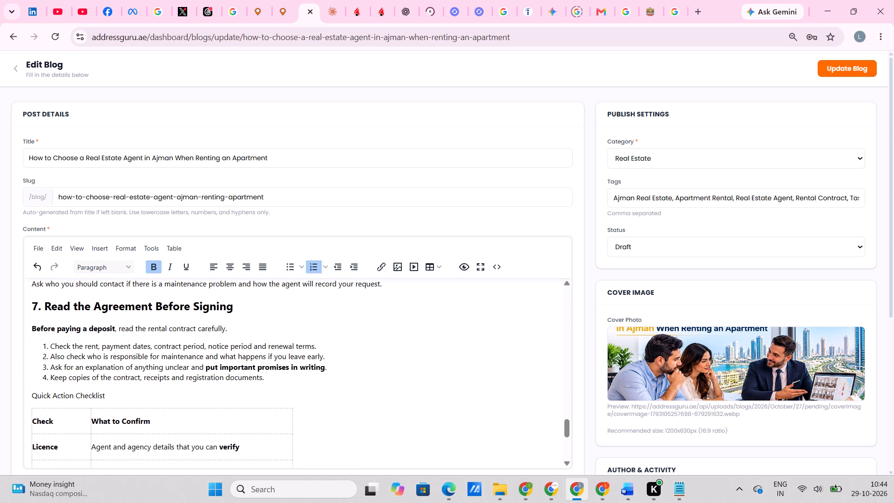
scroll(107, 357, "down", 1)
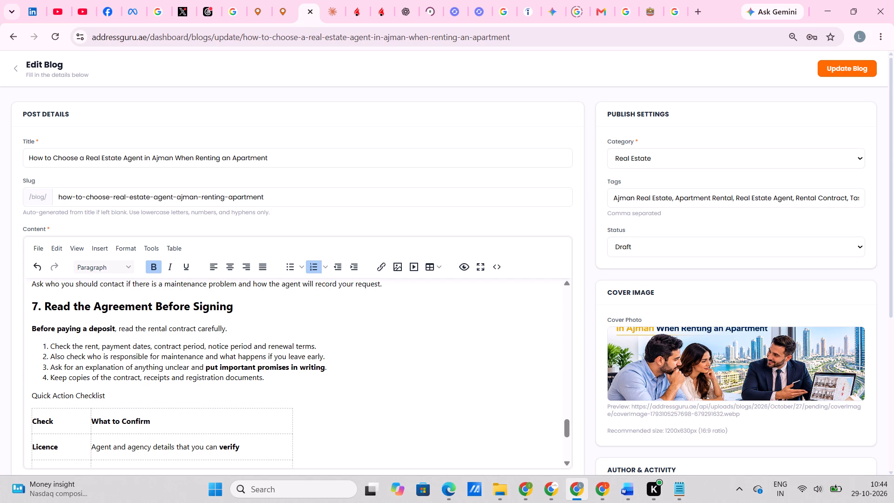
left_click_drag(87, 356, 203, 354)
key("ctrl+b")
left_click(172, 366)
Format the "Quick Action Checklist" line above the table as Heading 3.
scroll(169, 367, "down", 1)
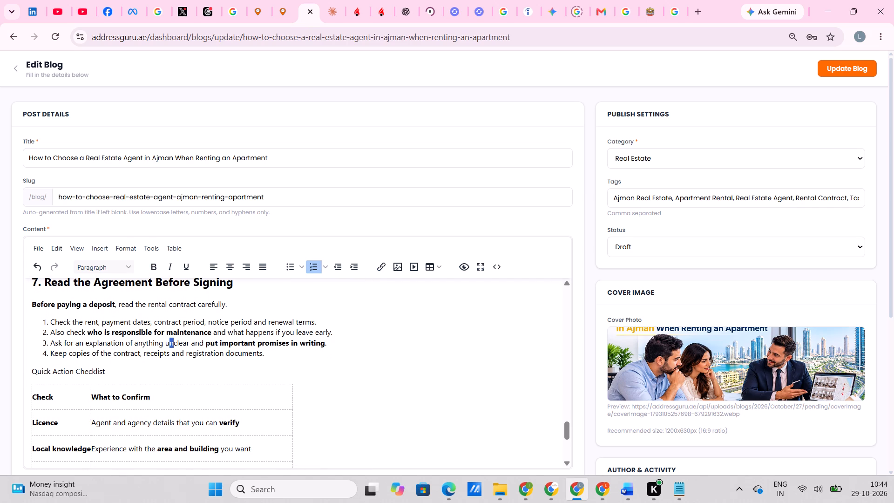
scroll(112, 378, "down", 1)
left_click(110, 367)
left_click(110, 270)
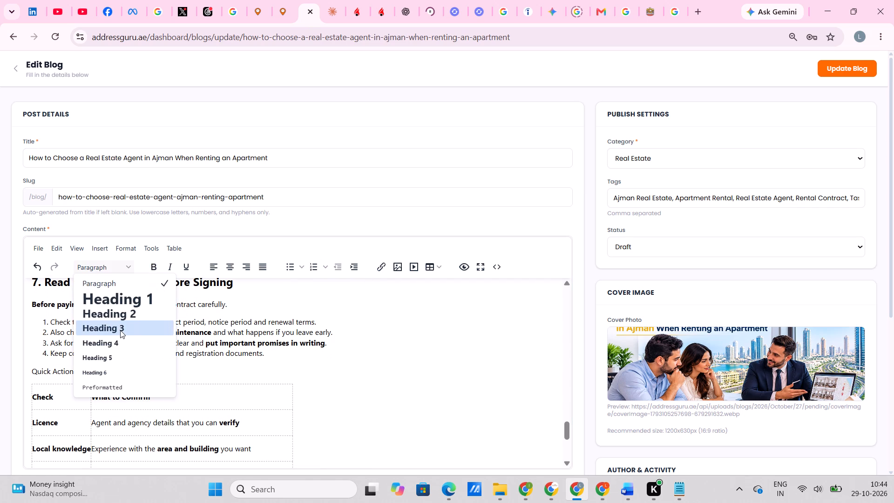
left_click(116, 328)
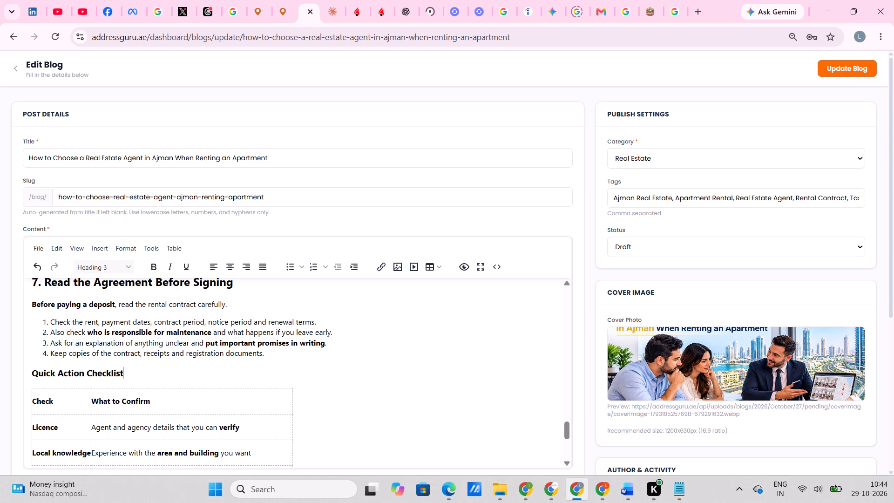
Widen the Quick Action Checklist table slightly by moving its outer border beyond the "What to Confirm" column.
scroll(135, 358, "down", 3)
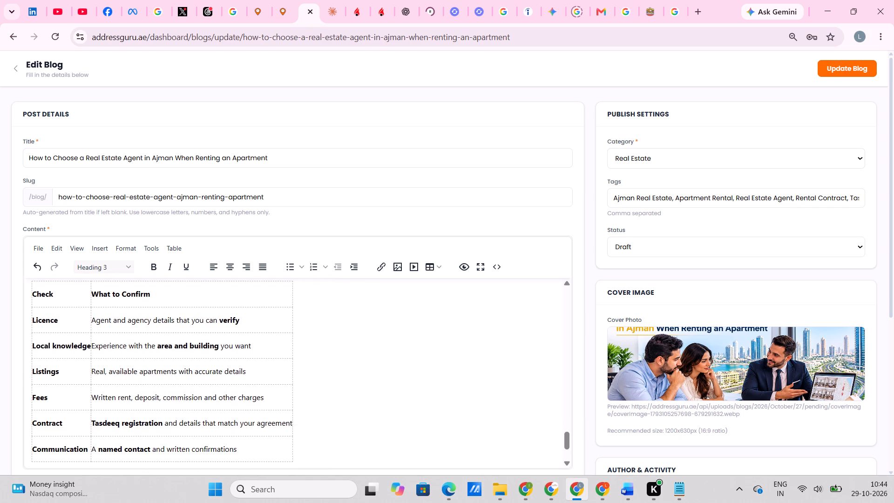
scroll(152, 365, "down", 1)
left_click_drag(293, 366, 321, 368)
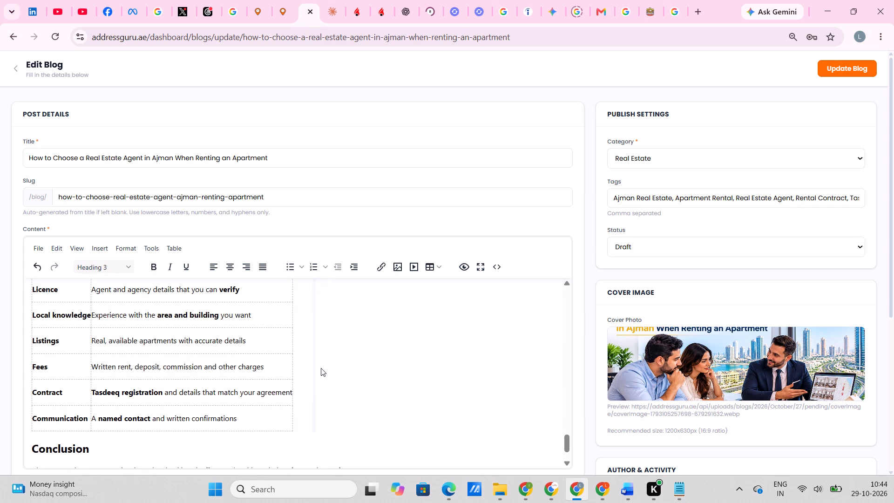
left_click_drag(321, 368, 325, 368)
Copy "Tasdeeq registration" from the table's Contract row and search Google for it in the AED to INR tab.
left_click_drag(171, 393, 119, 393)
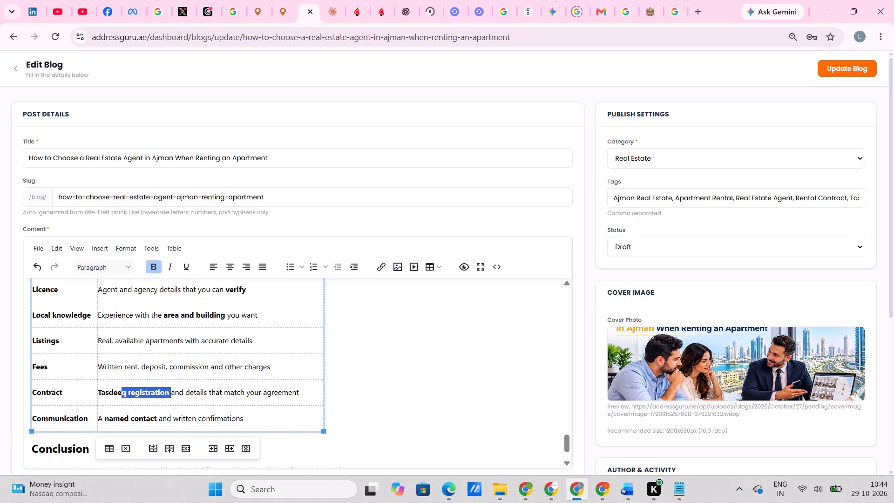
left_click_drag(119, 393, 100, 390)
key("ctrl+c")
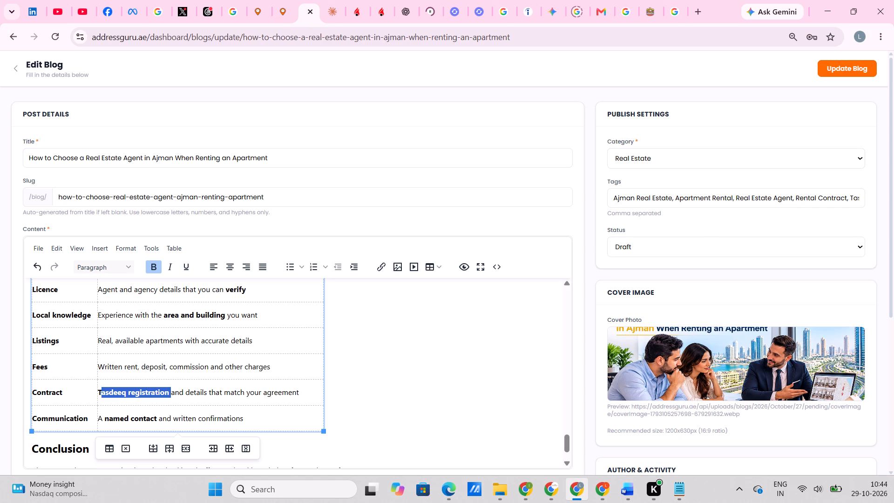
left_click(672, 1)
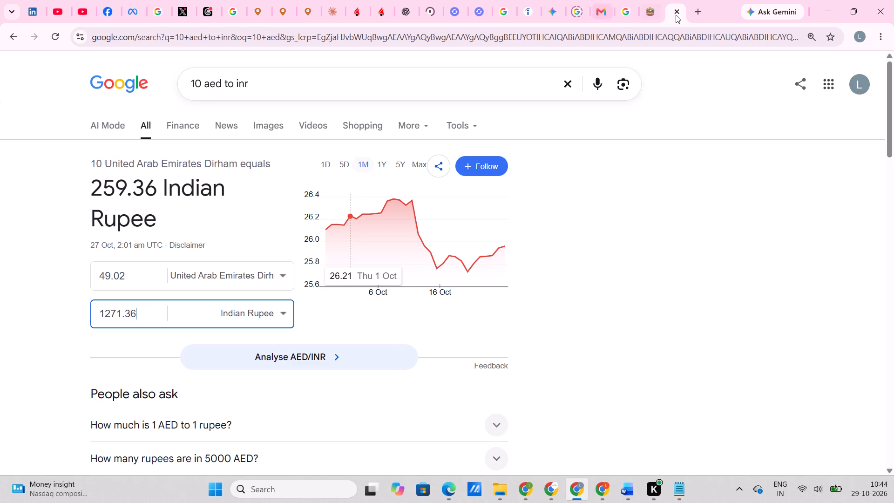
left_click(628, 3)
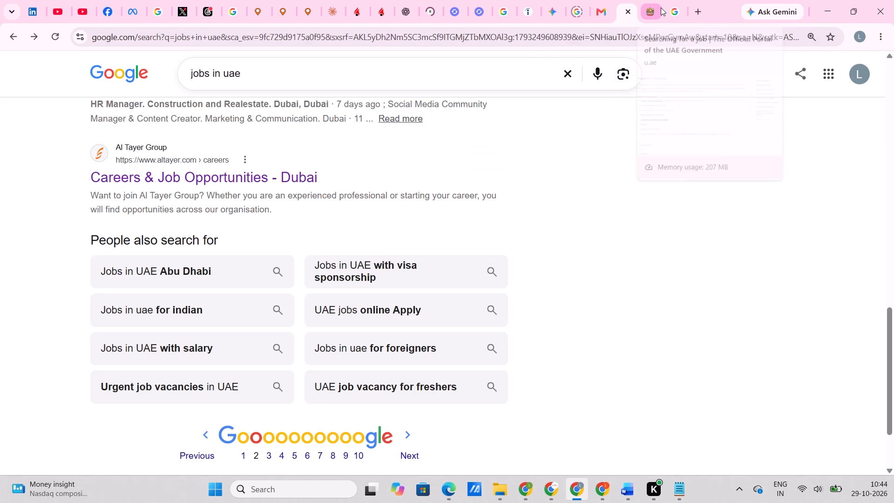
left_click(670, 4)
left_click(569, 31)
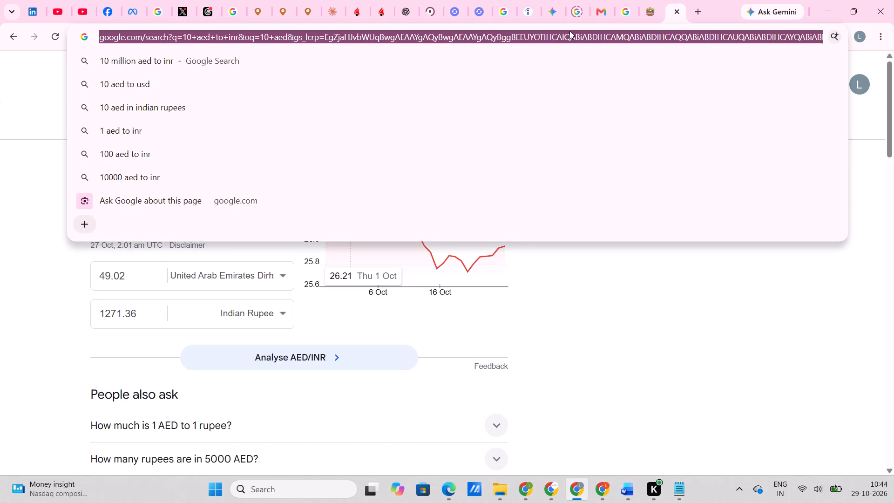
key("ctrl+v")
key("Return")
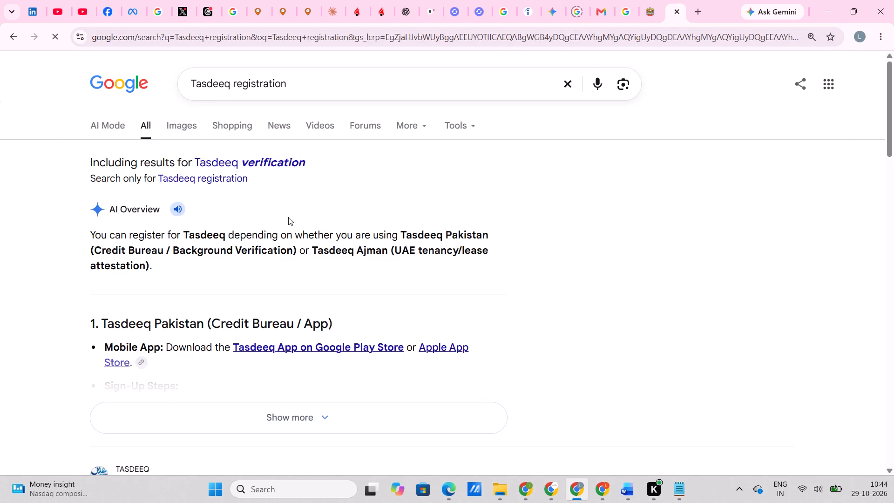
Open the tasdeeq.com search result and copy the site's web address.
scroll(288, 218, "down", 4)
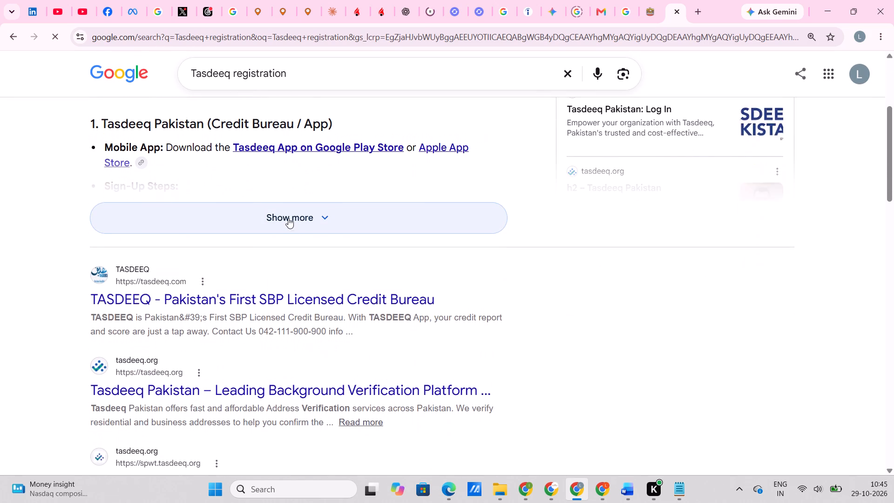
scroll(288, 218, "down", 1)
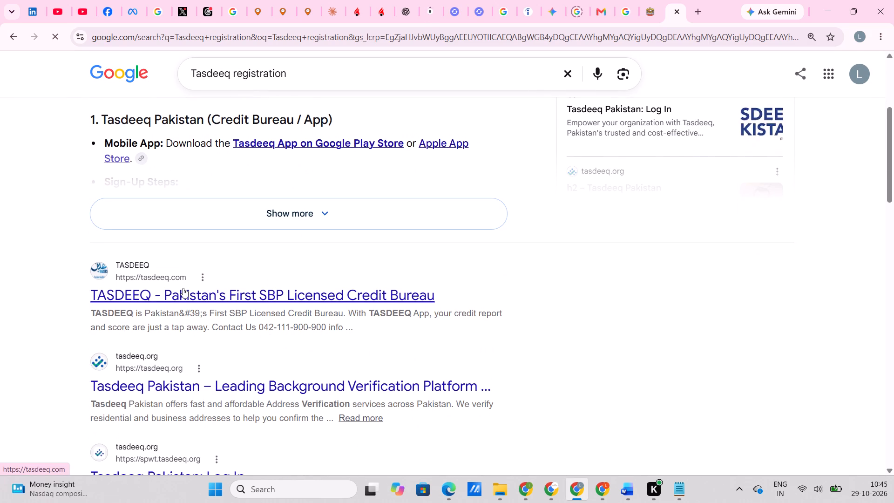
left_click(183, 288)
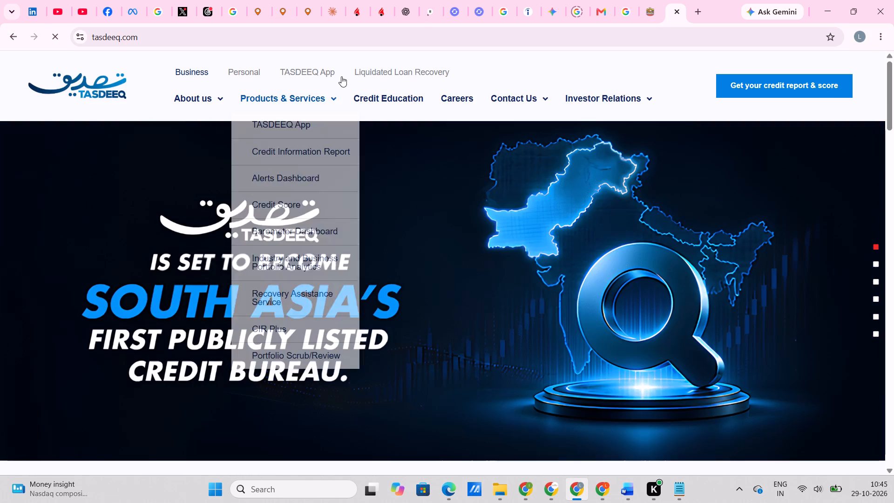
double_click(341, 39)
key("ctrl+a")
key("ctrl+c")
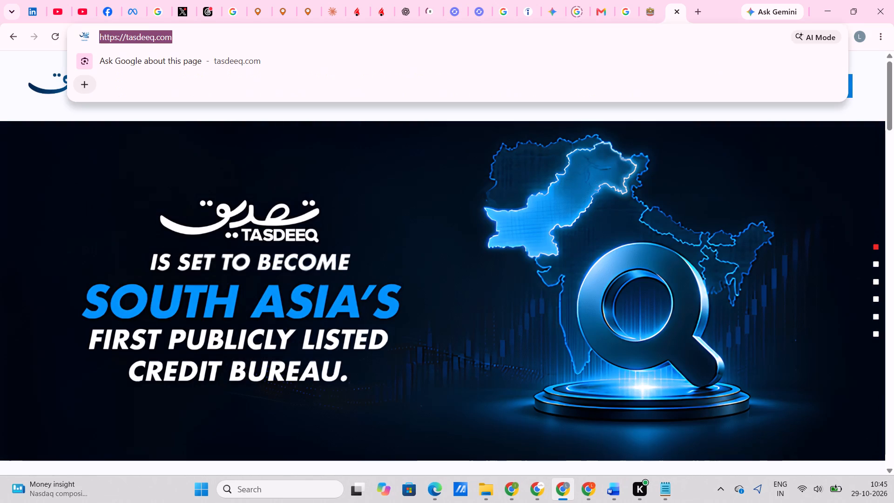
Return to the Google results and change the search to "ajman Tasdeeq registration".
left_click(17, 36)
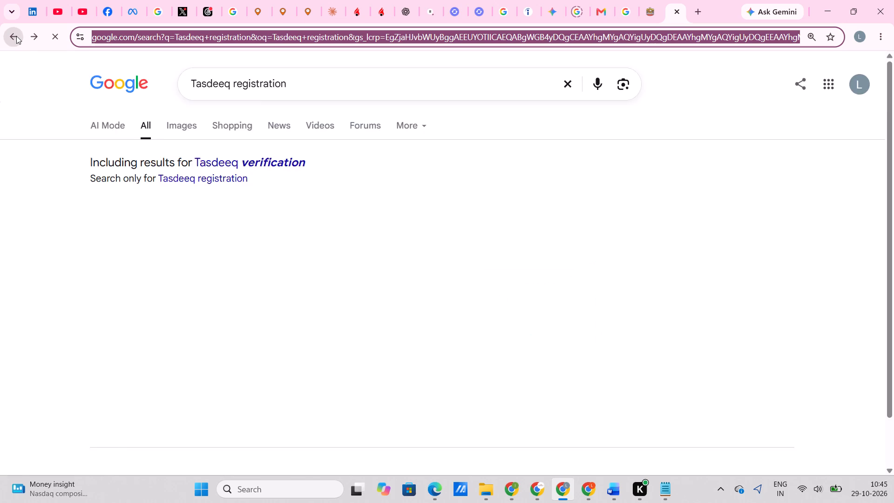
scroll(524, 168, "up", 8)
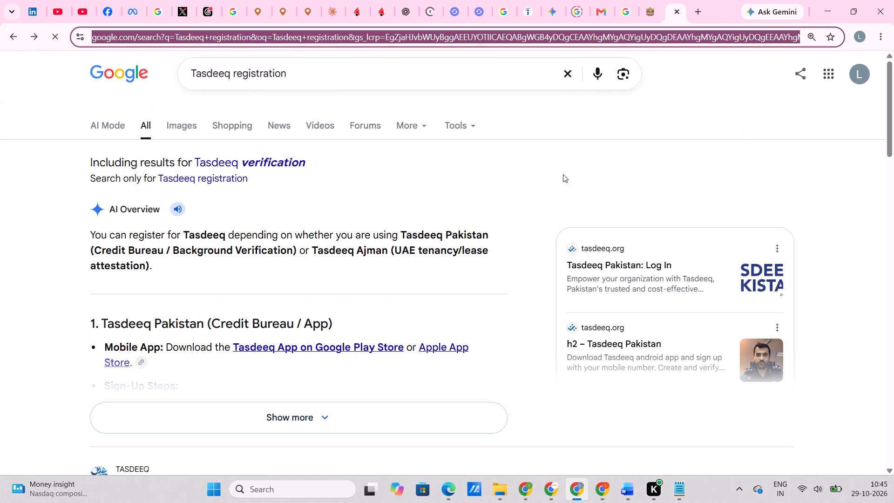
left_click(192, 82)
type("am")
key("BackSpace")
type("jam")
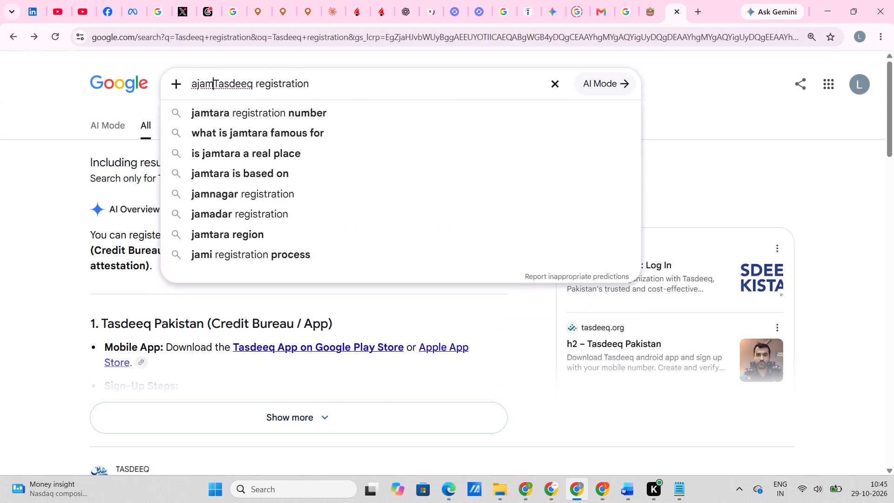
key("BackSpace")
key("BackSpace")
key("m")
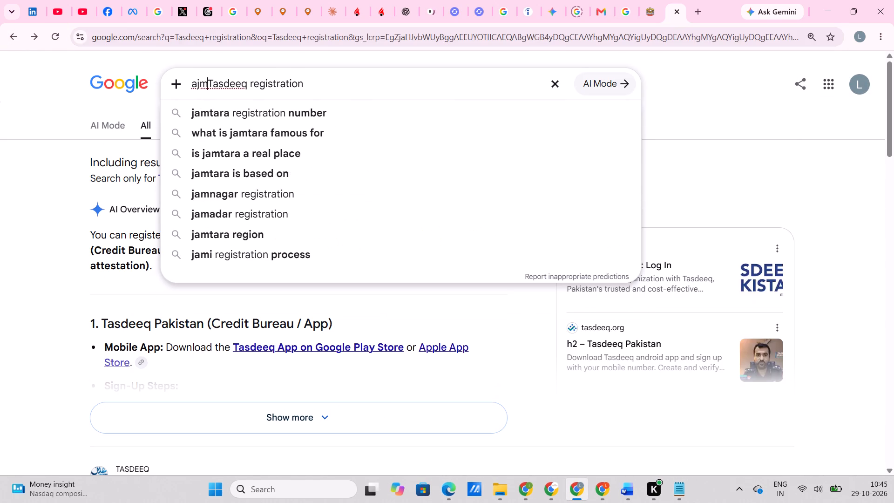
type("an")
key("space")
key("Return")
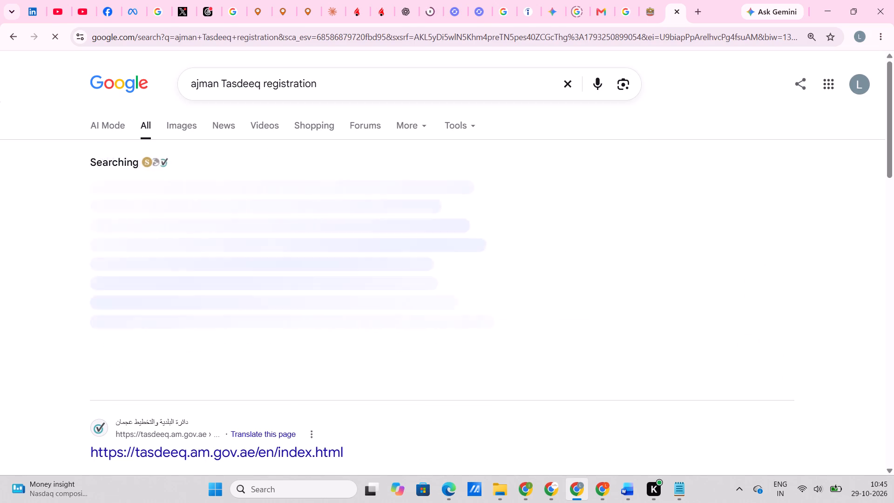
Look through the results and open the Ajman Tasdeeq Portal linked in the AI Overview.
scroll(245, 179, "down", 3)
scroll(221, 286, "down", 1)
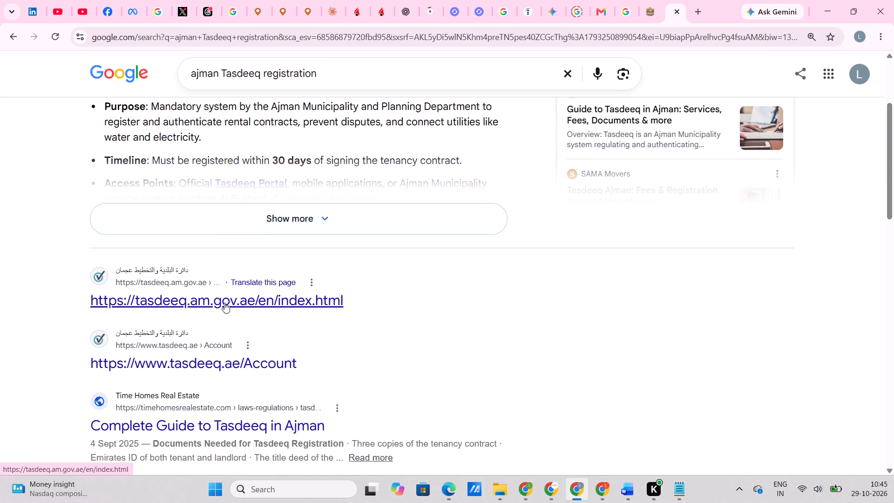
scroll(224, 303, "down", 1)
scroll(211, 356, "down", 2)
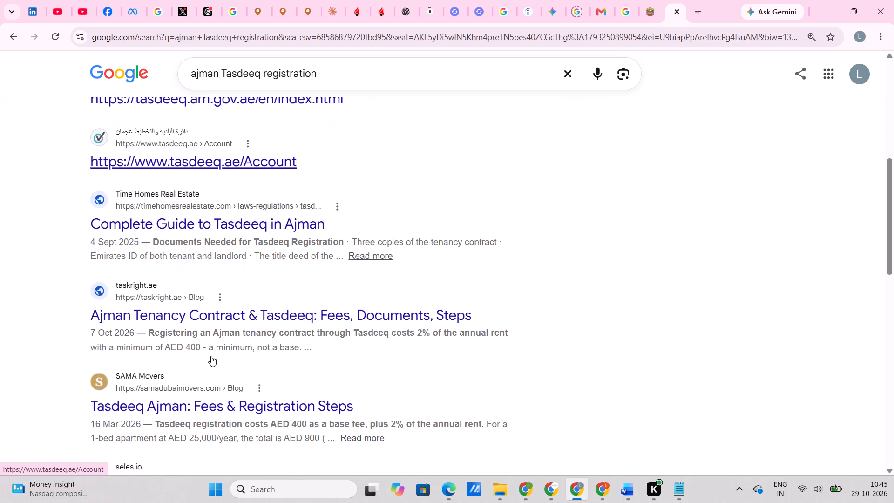
scroll(211, 356, "down", 1)
scroll(211, 356, "left", 1)
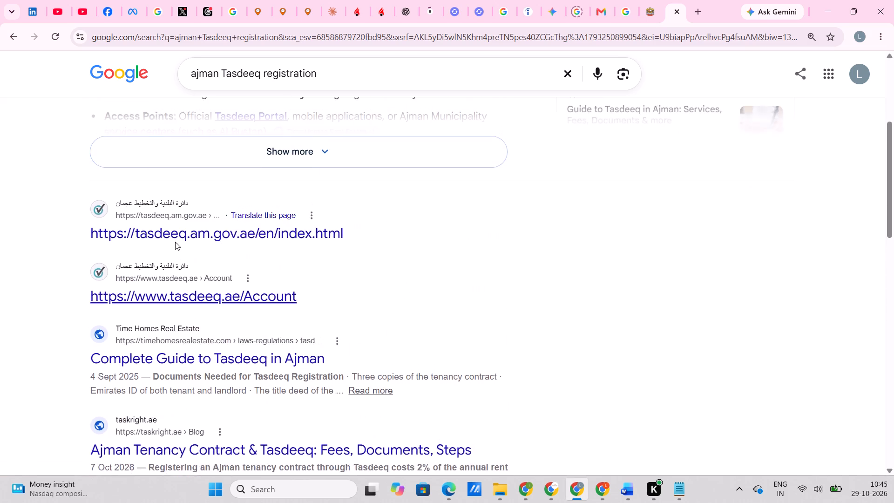
left_click(174, 236)
left_click(178, 258)
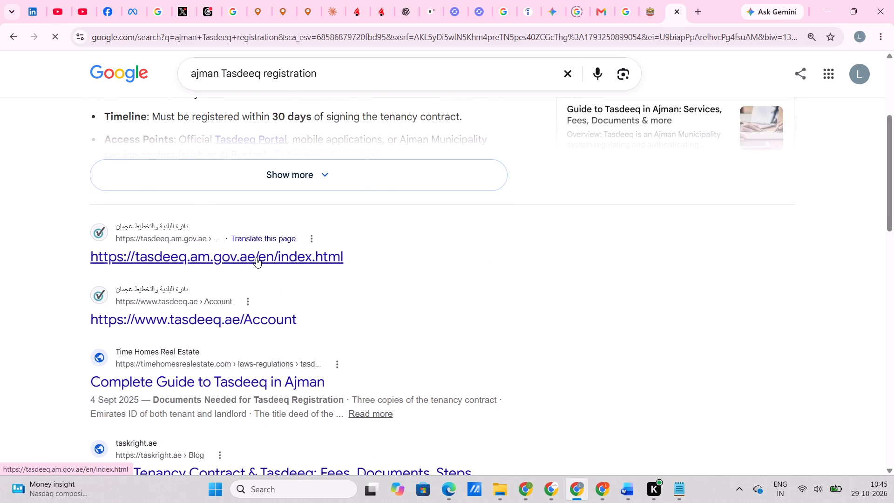
scroll(298, 242, "up", 3)
scroll(302, 242, "down", 1)
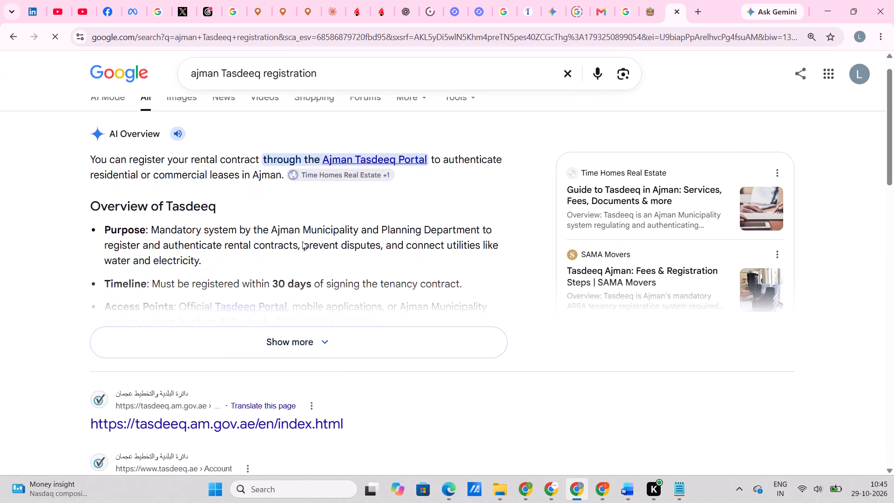
scroll(302, 241, "down", 1)
left_click(395, 137)
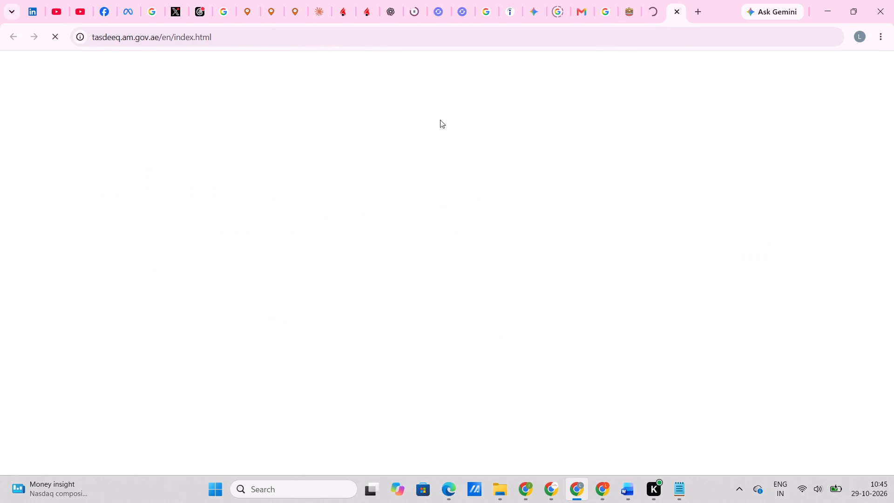
left_click(288, 33)
left_click(288, 33)
key("ctrl+a")
key("ctrl+c")
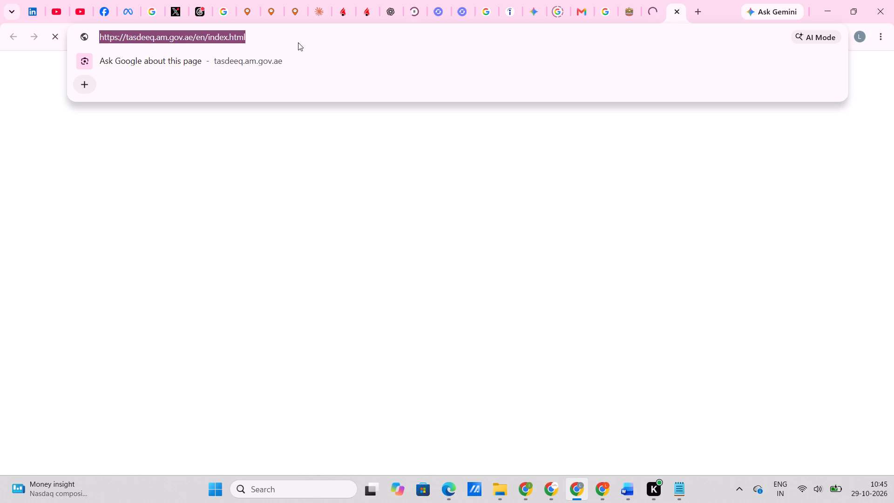
left_click(677, 10)
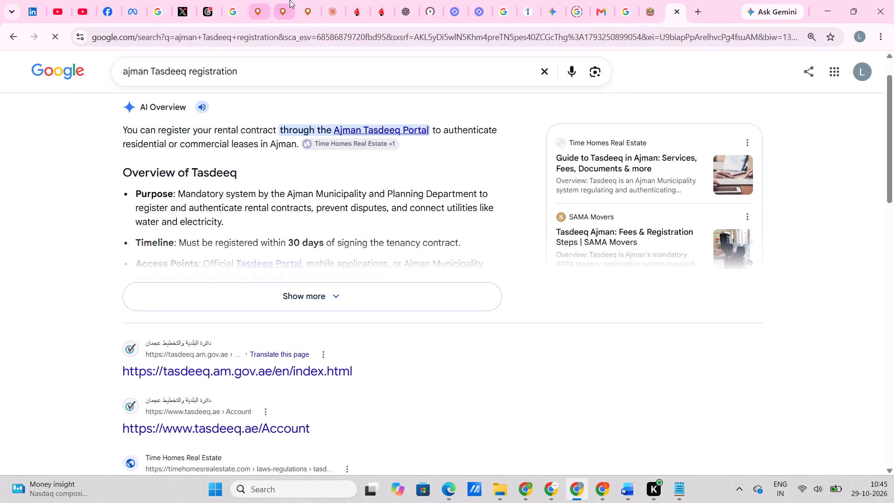
left_click(309, 0)
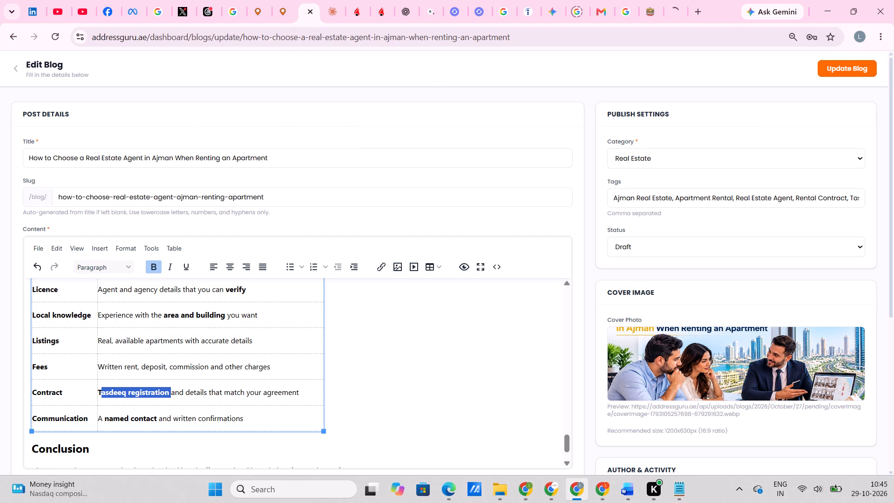
left_click(108, 390)
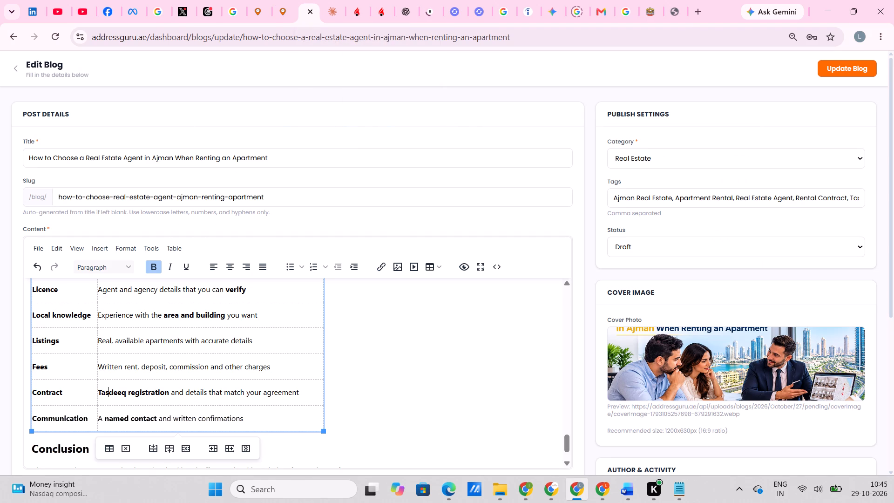
left_click_drag(169, 393, 97, 384)
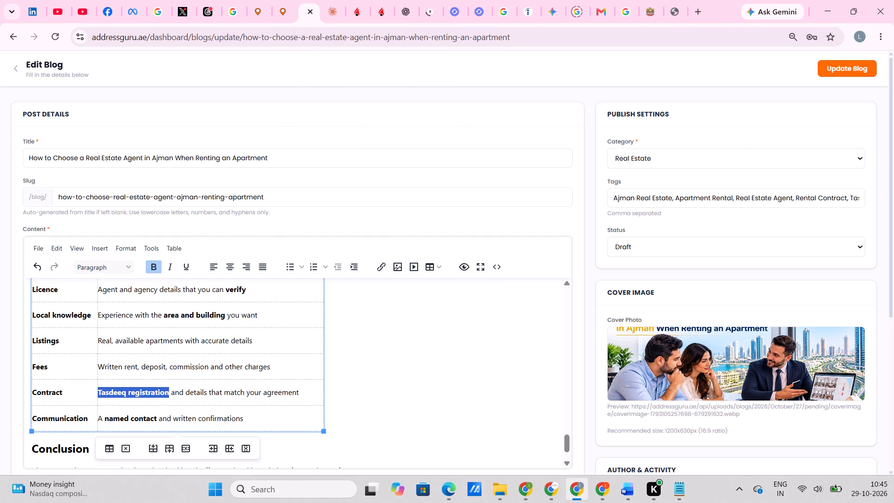
left_click(376, 261)
key("ctrl+v")
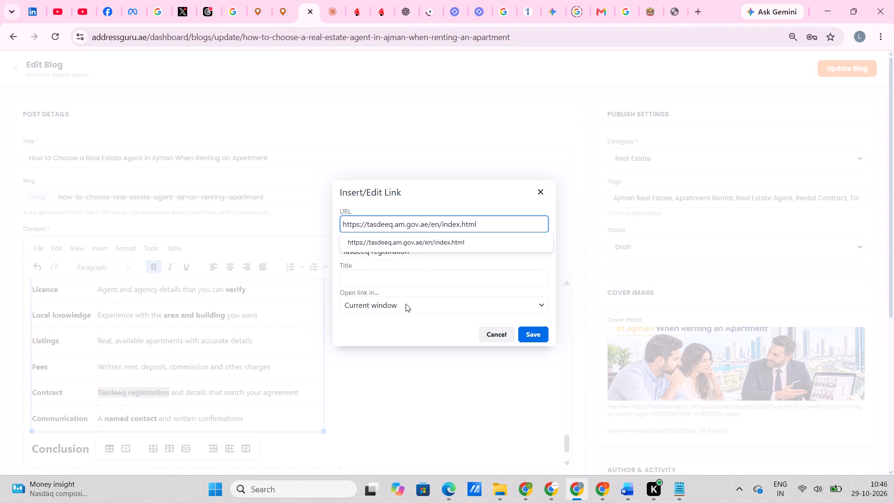
left_click(406, 304)
left_click(416, 331)
left_click(527, 335)
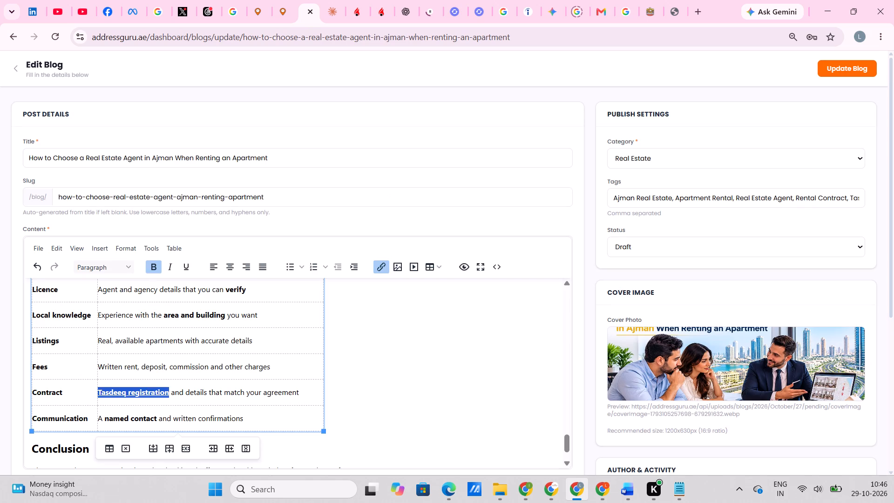
left_click(431, 364)
Merge the Conclusion's "Compare more than one agent" paragraph into the paragraph above it, separated by a space.
scroll(411, 362, "down", 3)
scroll(381, 385, "down", 1)
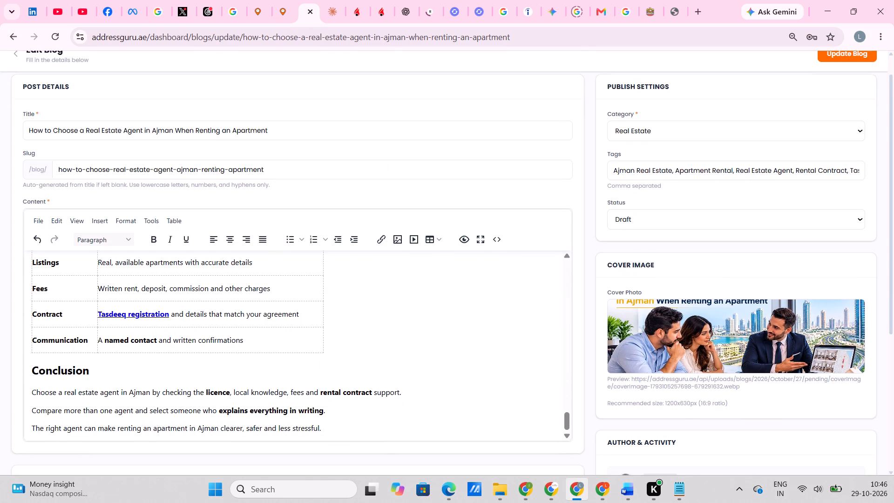
scroll(221, 422, "down", 1)
left_click(32, 382)
key("BackSpace")
key("space")
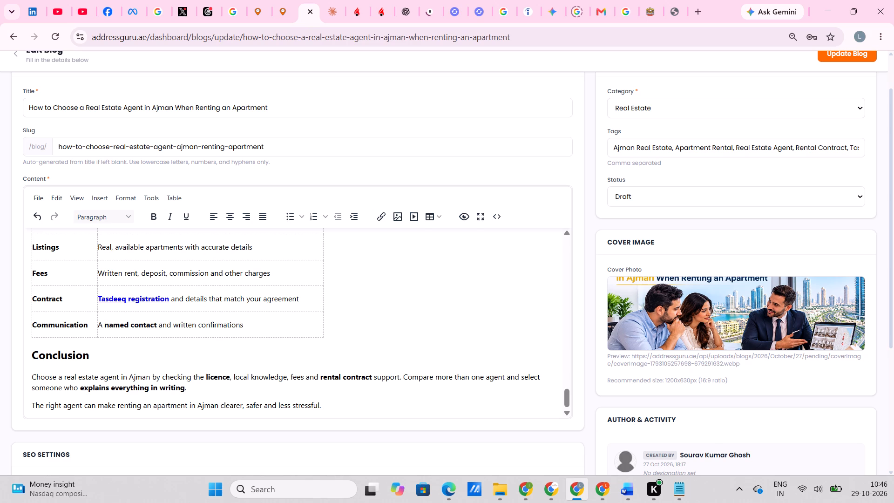
Review the blog content from introduction to Conclusion, plus the SEO title, meta description and keywords.
scroll(261, 385, "down", 4)
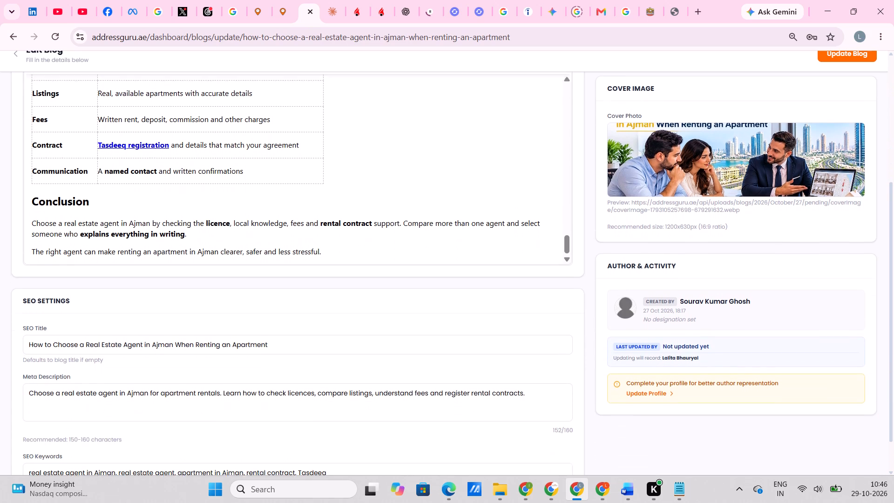
scroll(261, 385, "down", 2)
scroll(261, 385, "up", 3)
scroll(332, 381, "up", 2)
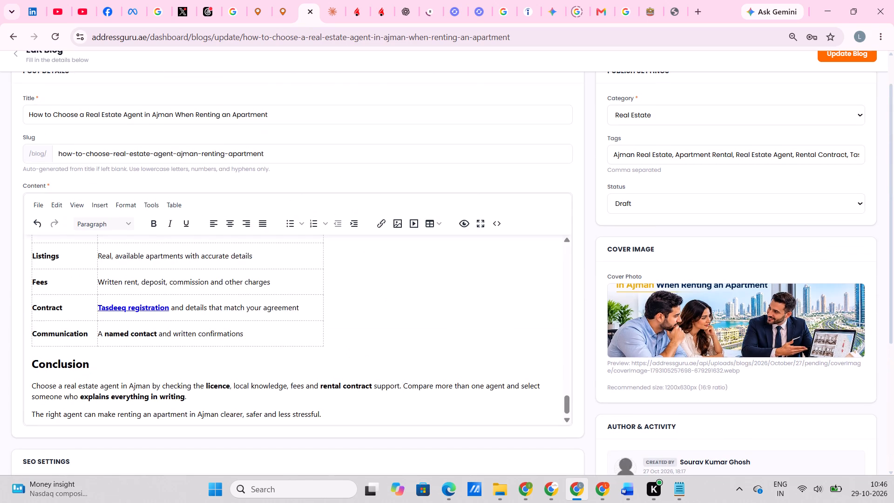
scroll(347, 381, "up", 10)
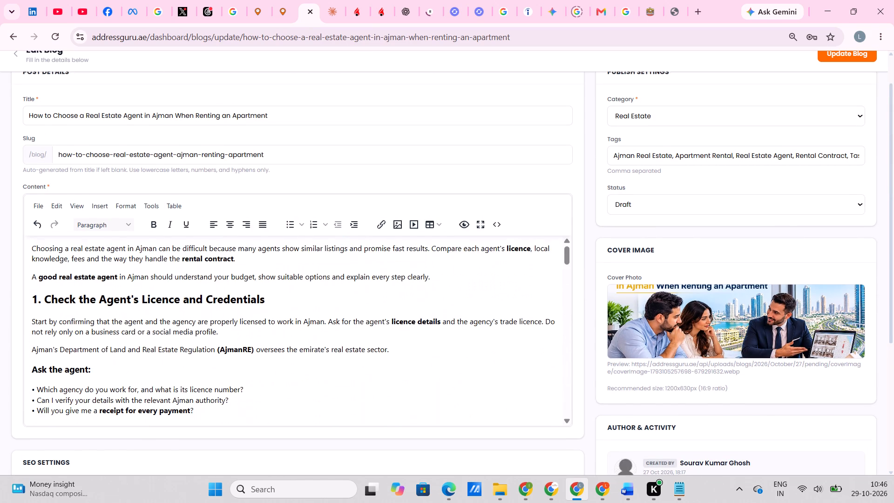
scroll(347, 380, "up", 1)
scroll(347, 380, "down", 14)
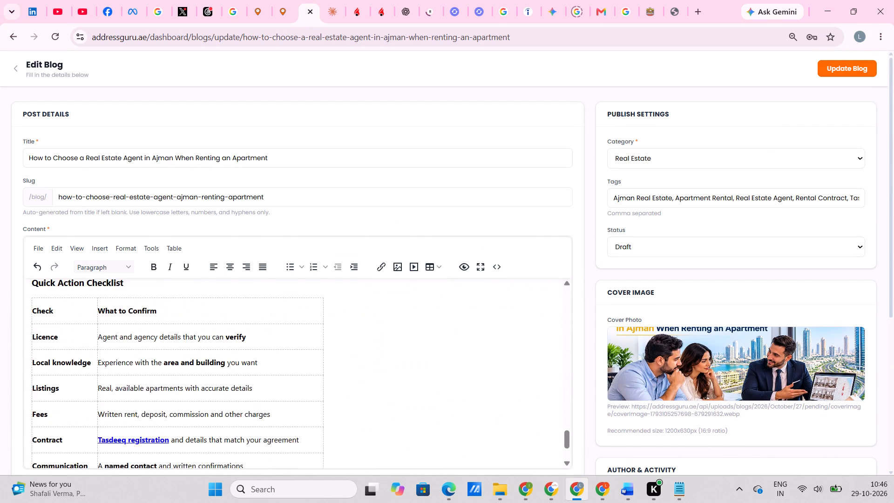
scroll(347, 380, "down", 1)
scroll(347, 380, "up", 3)
scroll(347, 380, "down", 5)
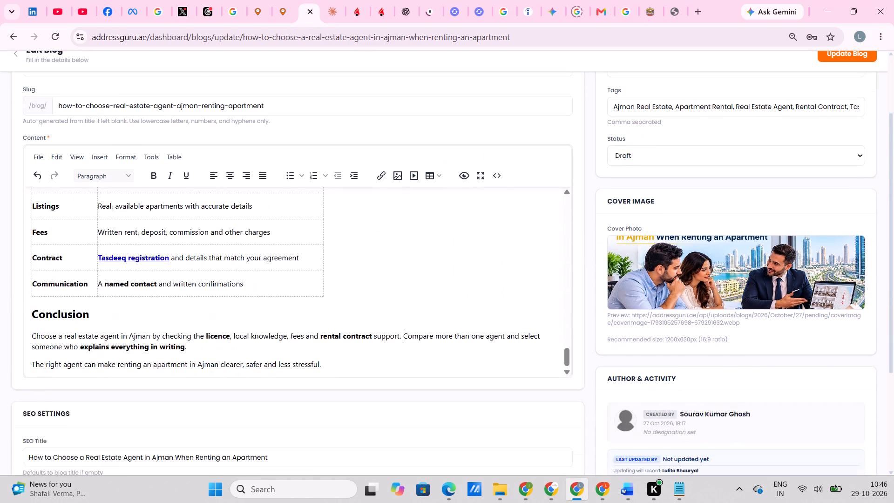
scroll(347, 380, "down", 3)
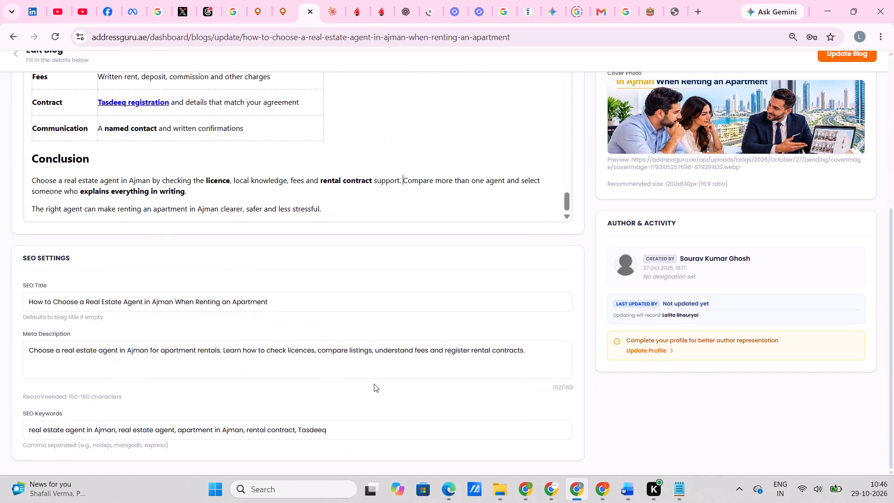
scroll(374, 384, "up", 8)
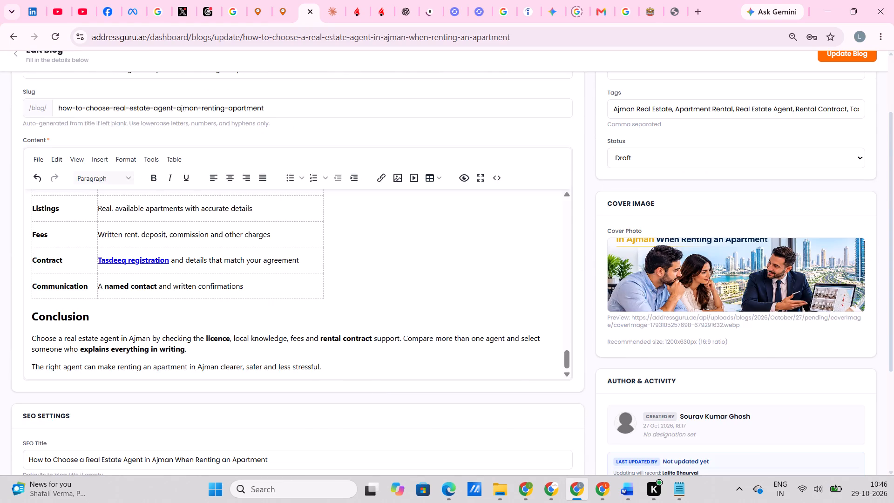
Save the changes to the Ajman real estate agent blog.
left_click(853, 67)
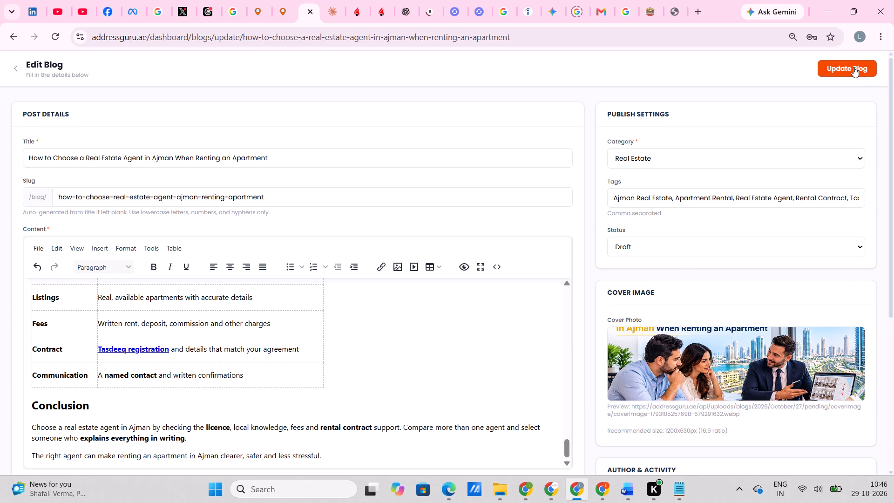
Switch to the AddressGuru admin panel window and check its Leads and Users pages.
left_click(524, 488)
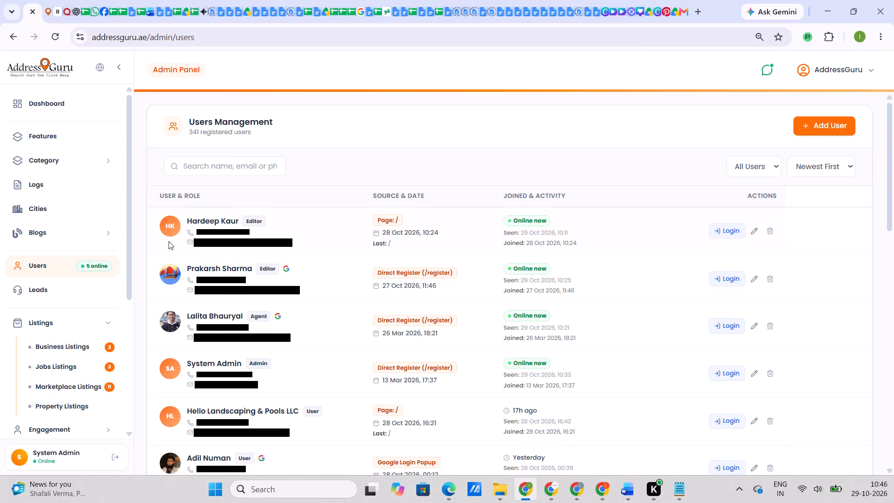
left_click(75, 248)
left_click(69, 285)
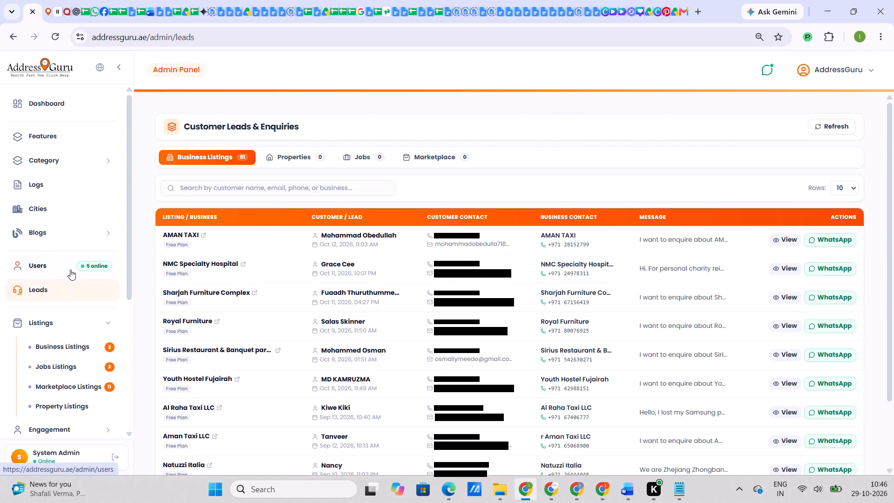
left_click(70, 269)
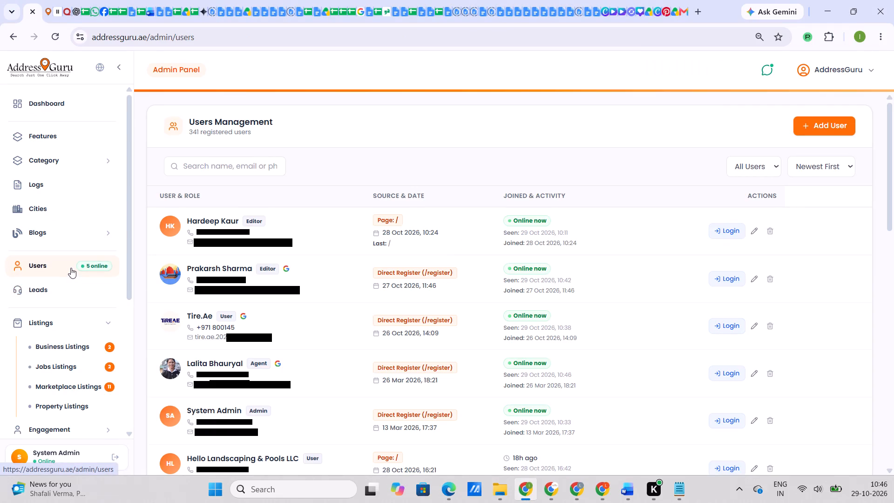
In the Anoj intern JD sheet, copy the "done" status from row 740 to the Ajman real estate agent blog's row 738.
left_click(83, 0)
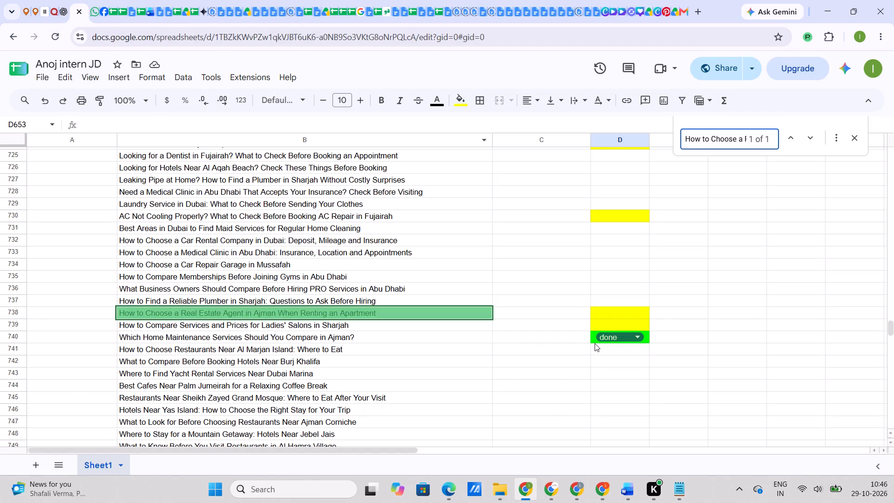
left_click(595, 343)
key("ctrl+c")
left_click(595, 315)
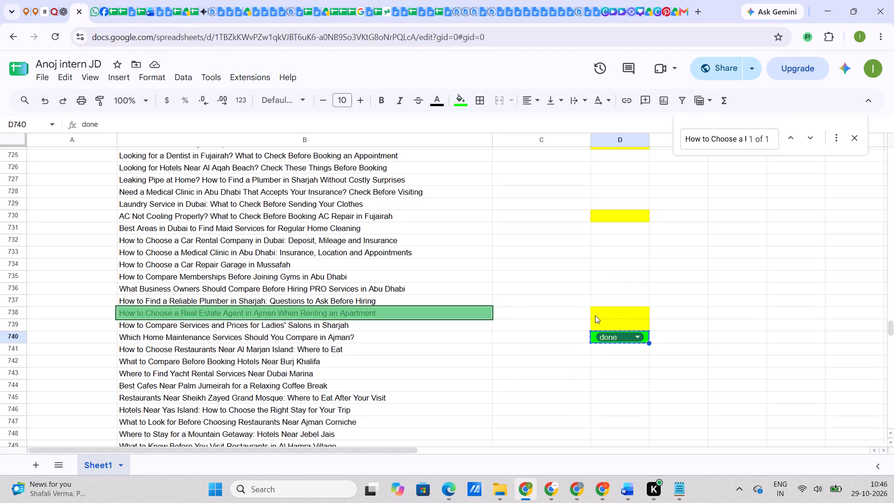
key("ctrl+v")
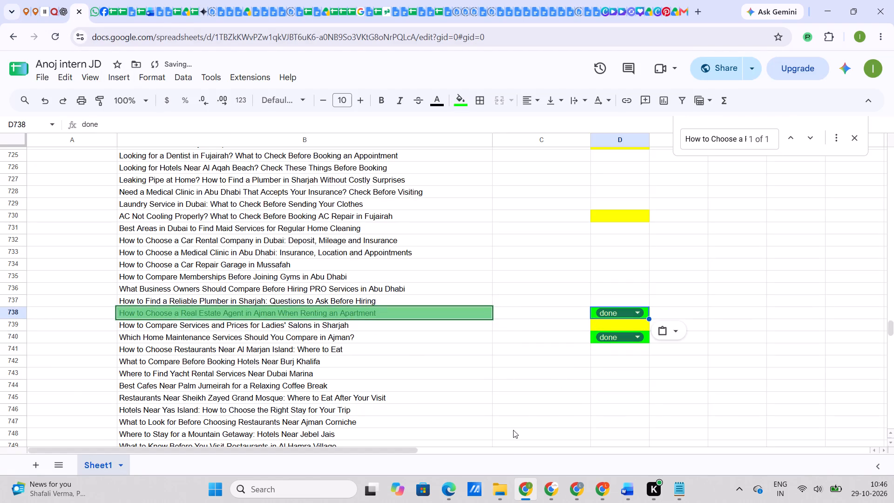
Switch to the AddressGuru user dashboard window and look through the first page of draft blogs.
left_click(579, 489)
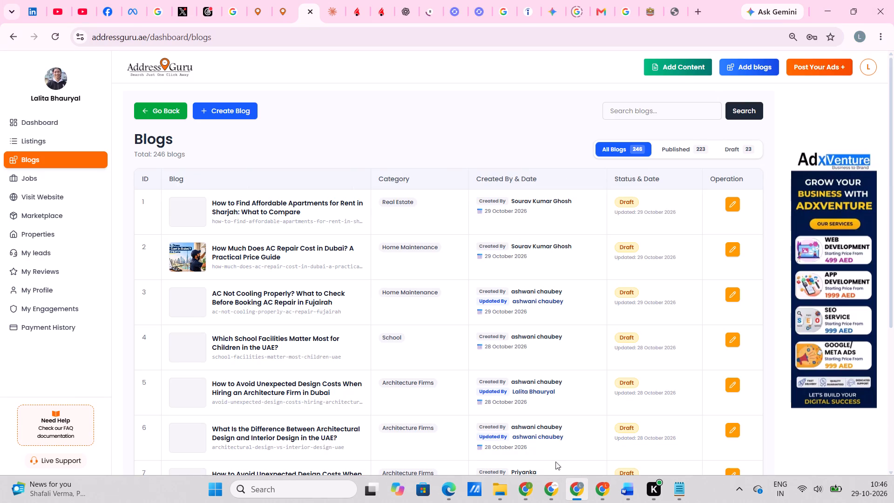
left_click(740, 143)
scroll(704, 290, "down", 6)
scroll(686, 323, "down", 1)
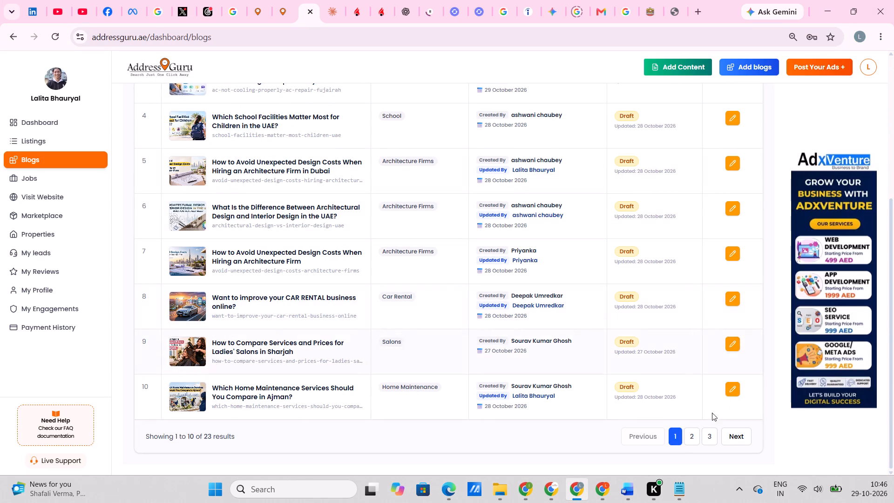
scroll(712, 413, "down", 1)
Return to the AddressGuru admin panel, open its Blogs list and look through the Draft and All Blogs views.
left_click(522, 489)
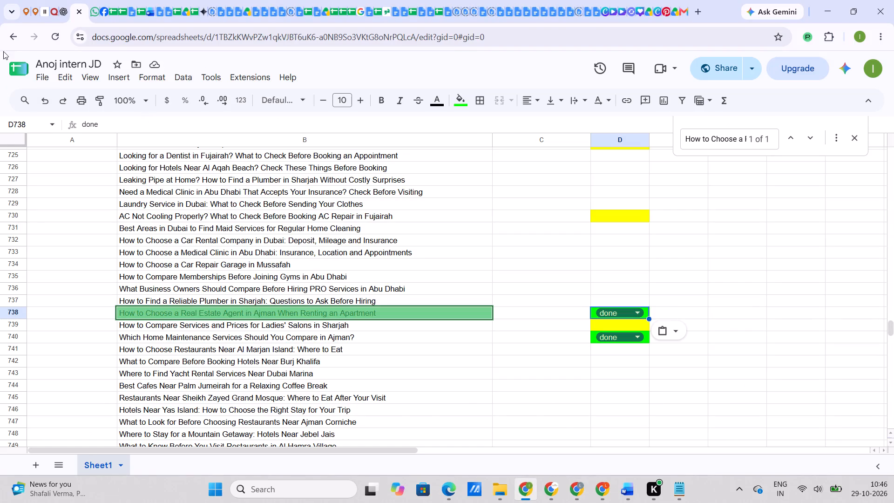
left_click(27, 0)
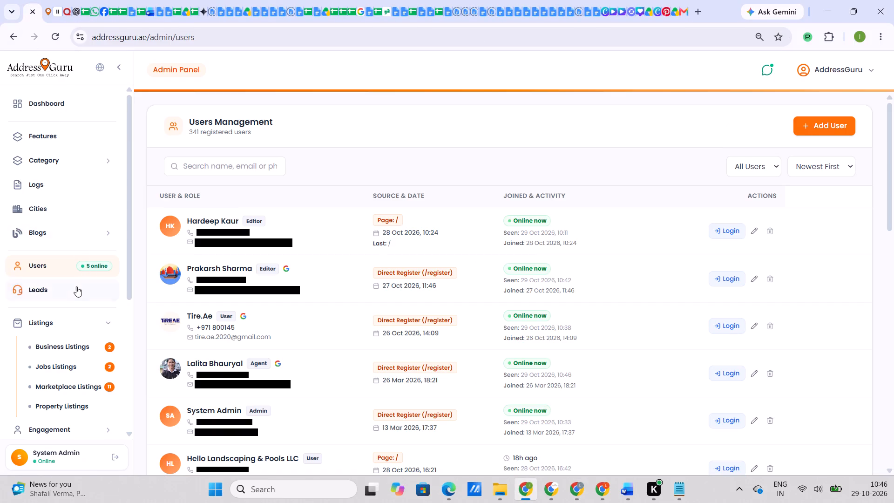
left_click(46, 232)
left_click(68, 275)
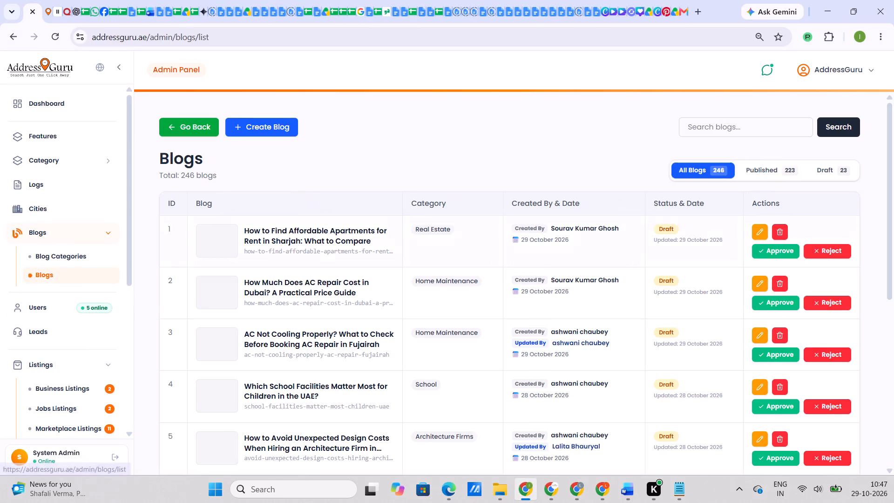
left_click(836, 156)
left_click(834, 169)
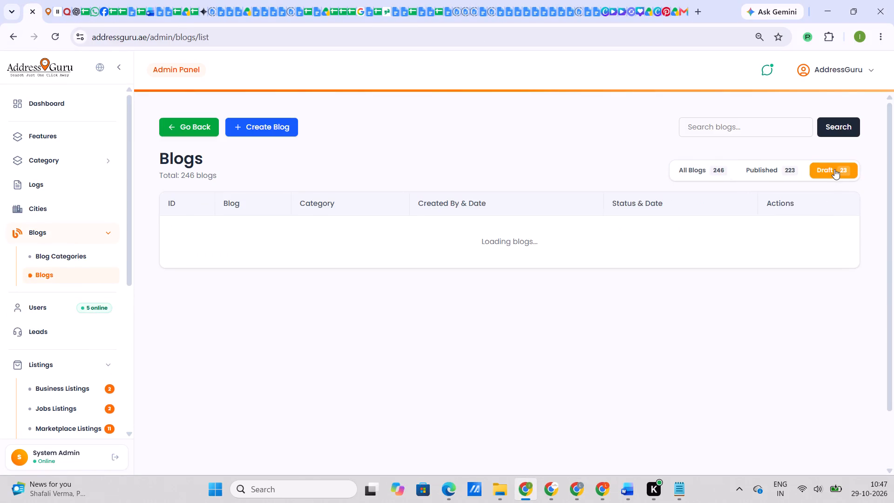
left_click(698, 168)
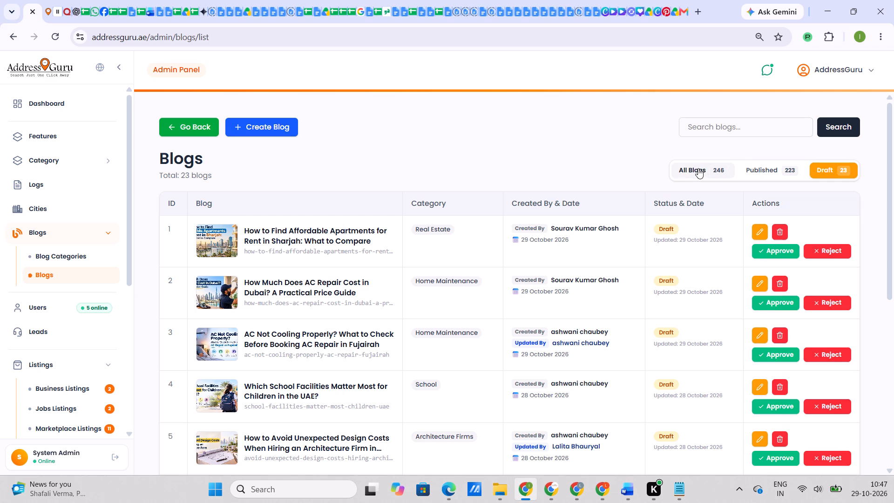
scroll(698, 168, "down", 1)
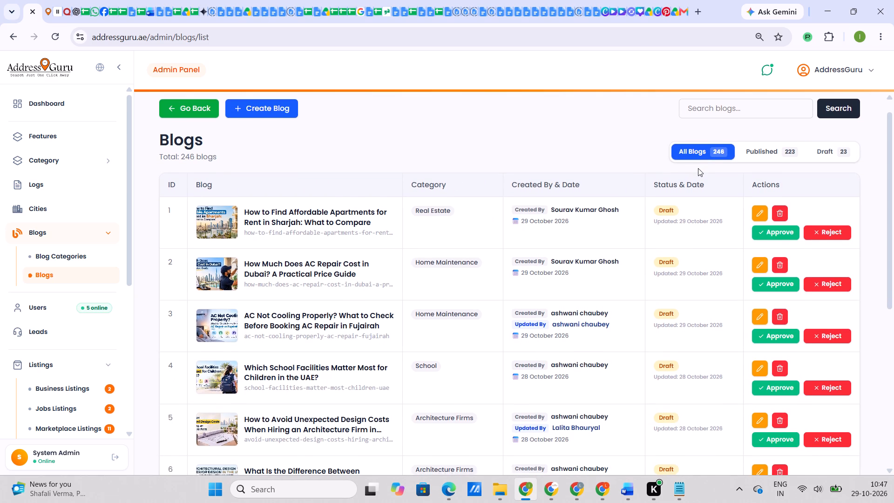
scroll(698, 168, "down", 2)
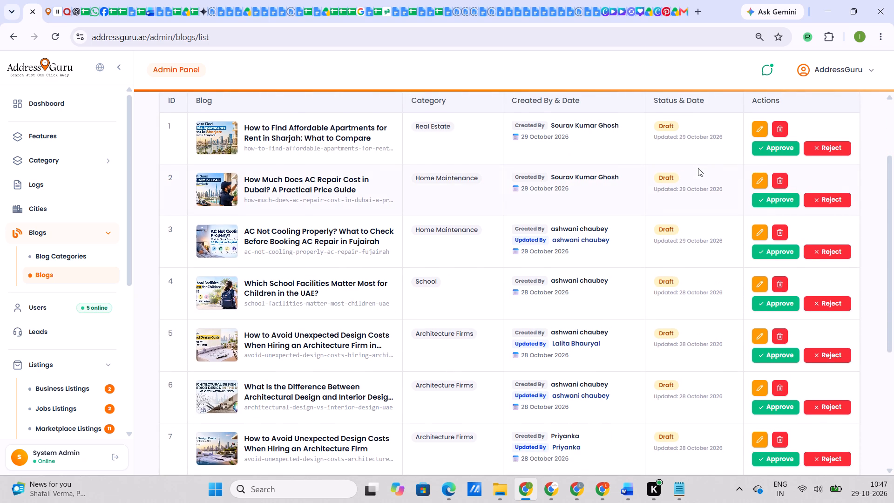
scroll(698, 168, "down", 5)
scroll(698, 168, "up", 1)
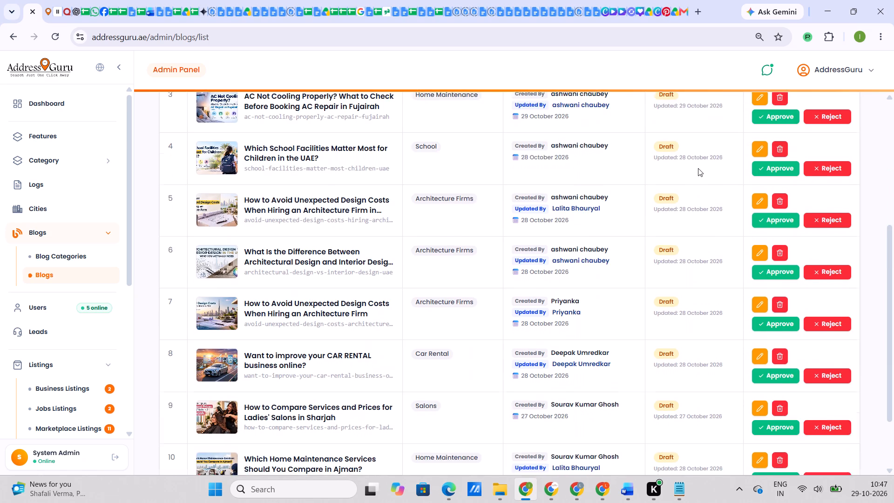
scroll(698, 168, "up", 5)
Filter the admin blog list to drafts and view page 3 of the results.
left_click(846, 170)
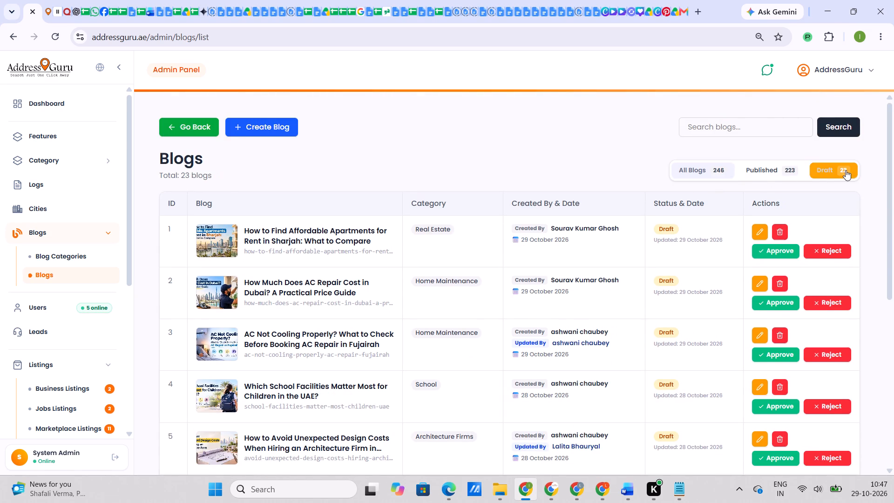
scroll(725, 291, "down", 8)
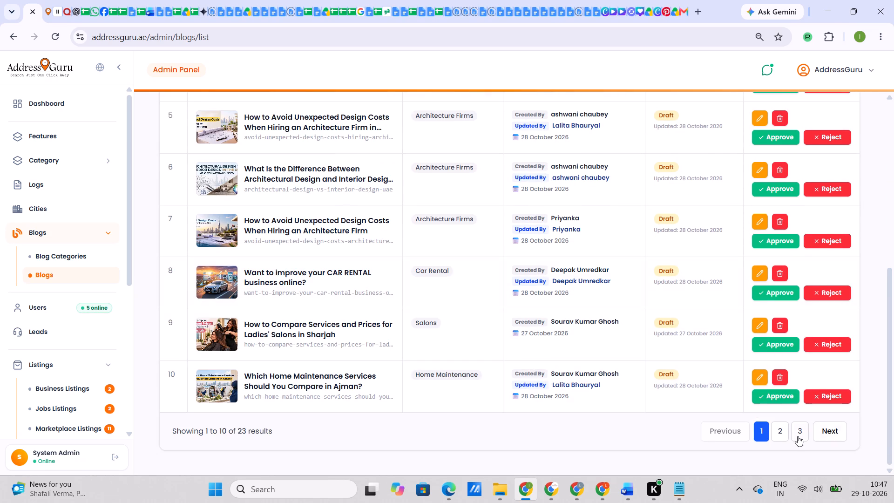
left_click(798, 436)
scroll(772, 393, "up", 1)
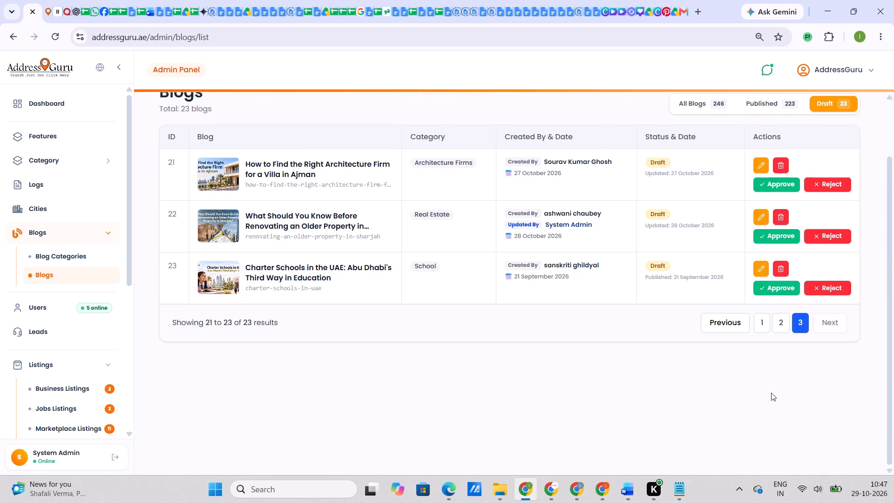
scroll(771, 393, "up", 2)
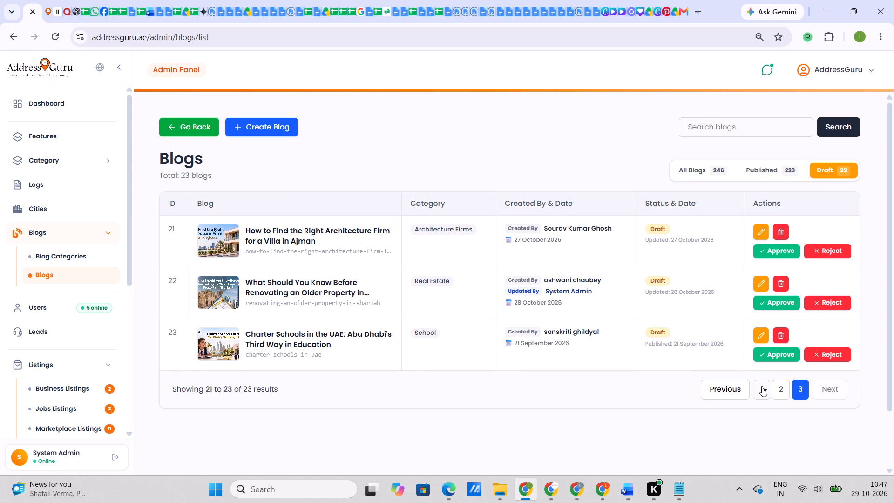
Open the draft on renovating an older property in Sharjah for editing and check its "older property in Sharjah" link.
left_click(774, 300)
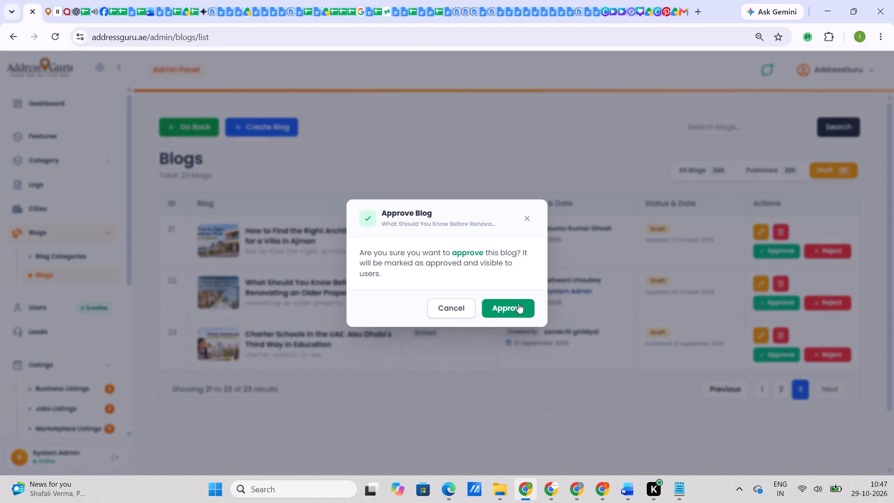
left_click(528, 215)
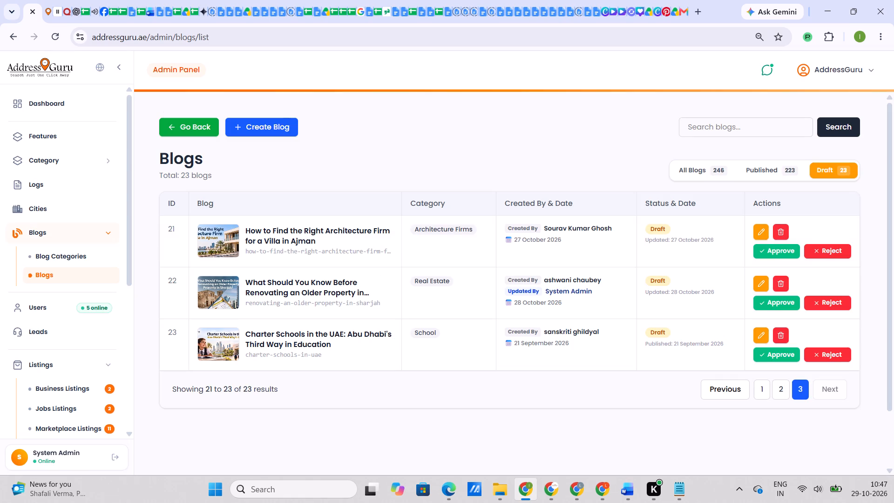
left_click(759, 276)
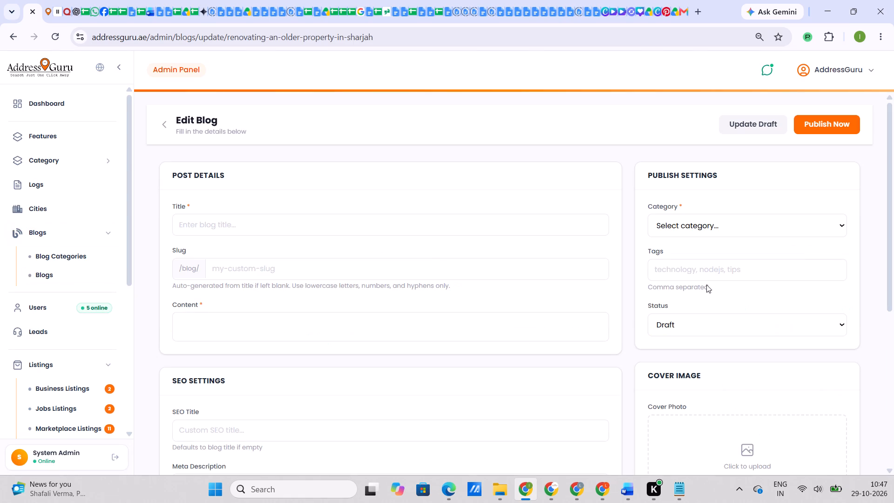
scroll(472, 300, "down", 1)
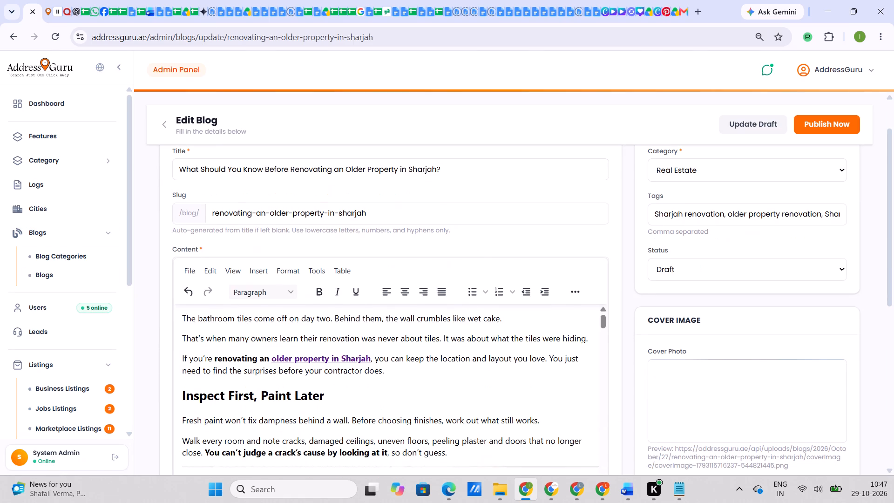
left_click(337, 364)
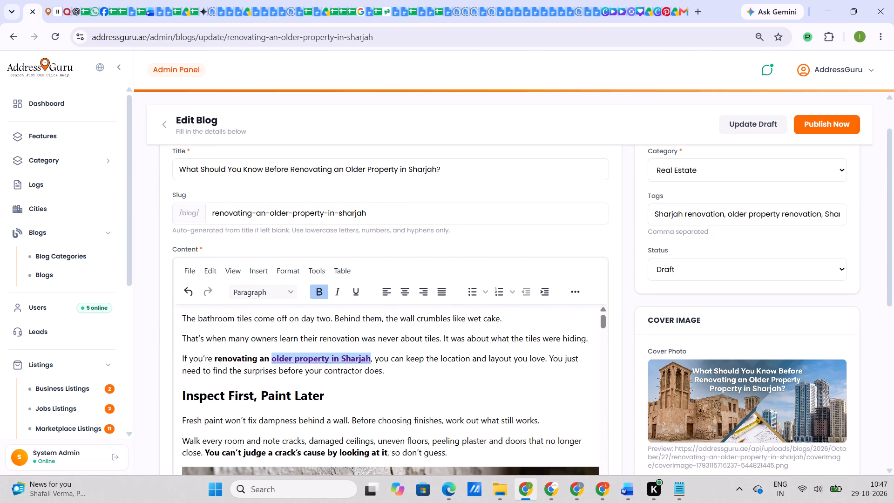
right_click(364, 361)
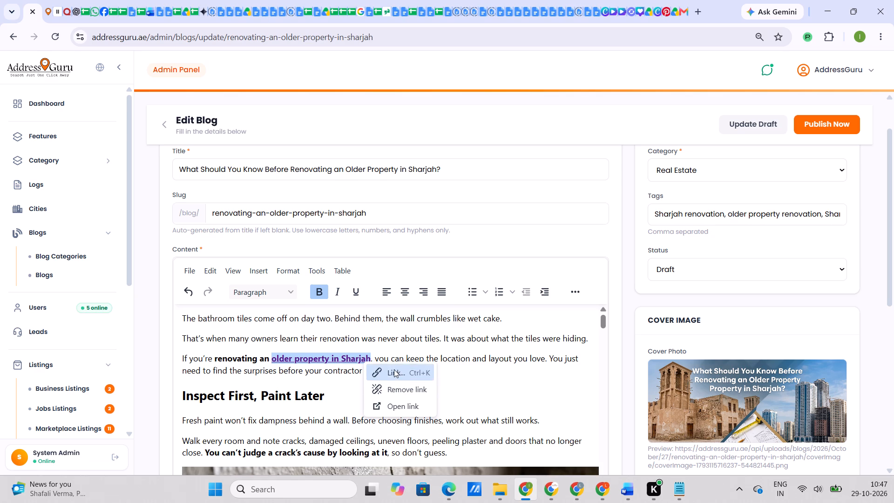
left_click(394, 369)
left_click(561, 187)
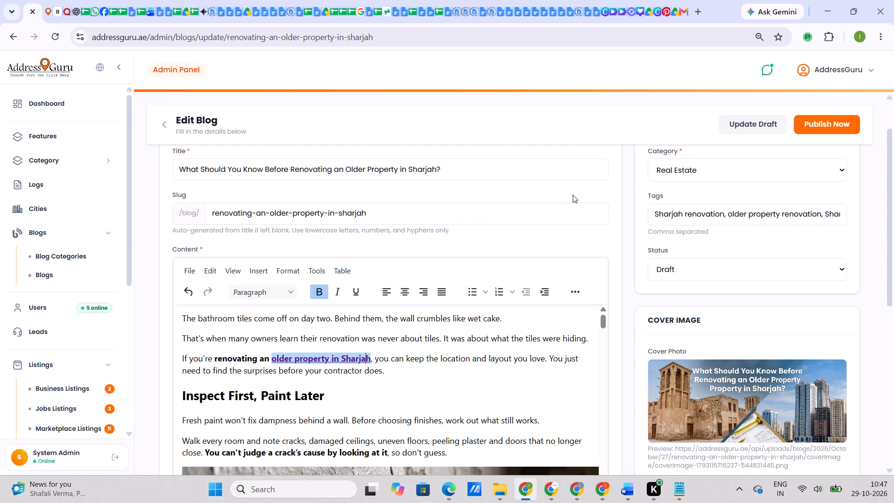
left_click(6, 35)
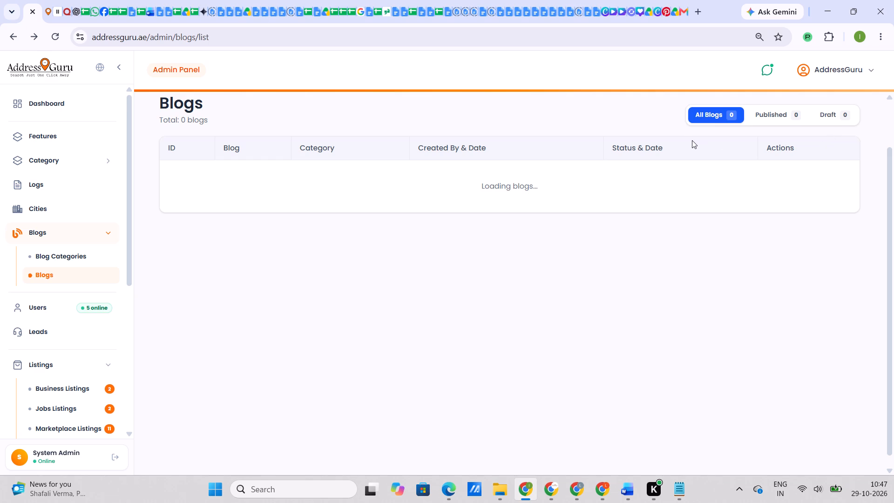
Approve the draft blog "What Should You Know Before Renovating an Older Property in Sharjah?" on page 3 of the drafts.
left_click(828, 114)
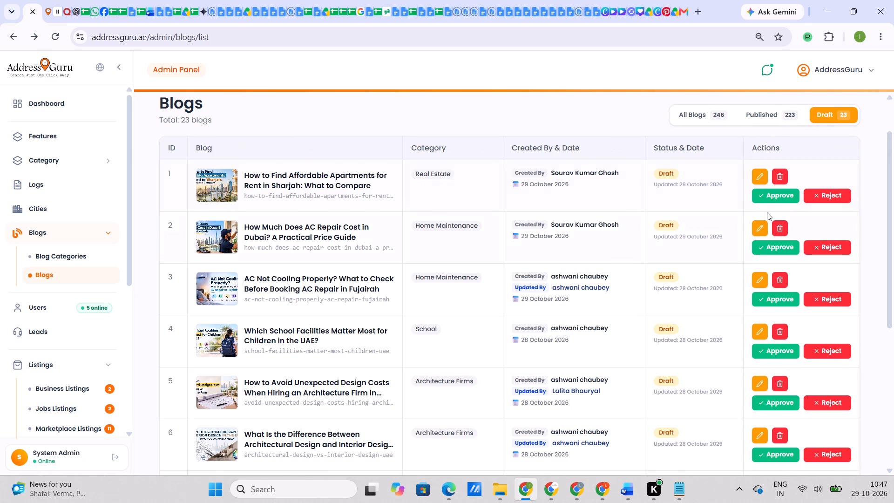
scroll(767, 212, "down", 6)
left_click(803, 430)
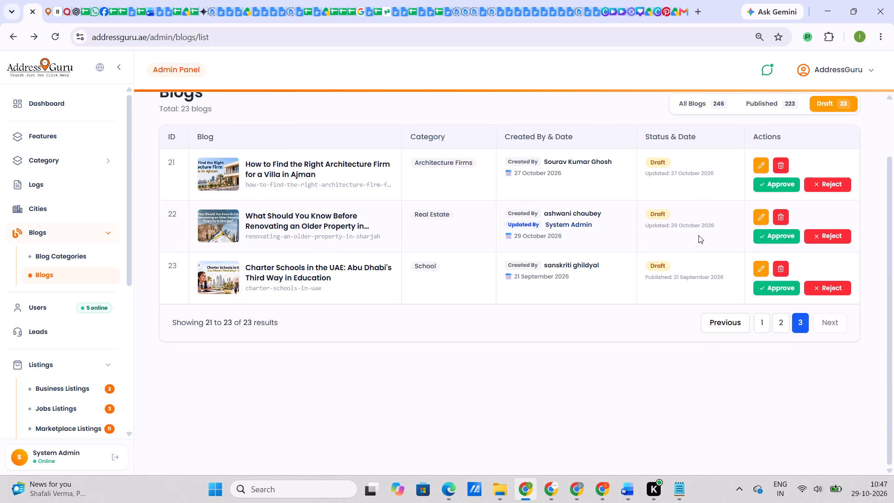
scroll(698, 234, "up", 1)
left_click(775, 272)
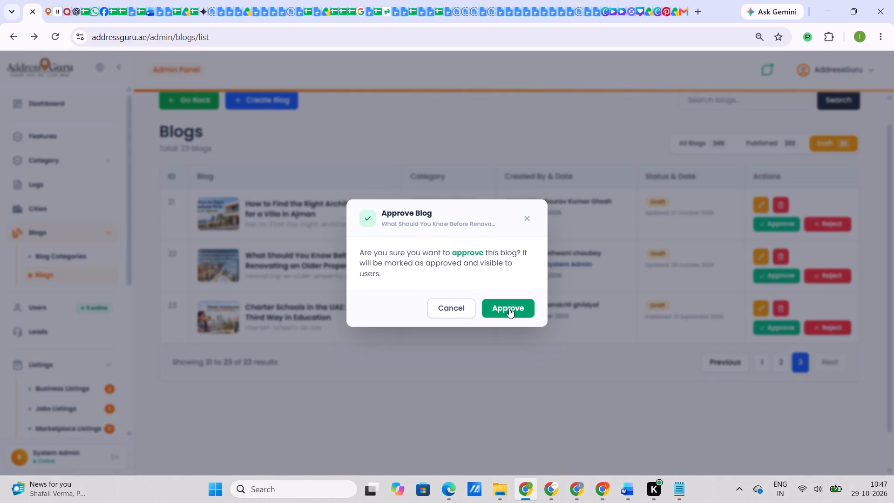
left_click(509, 308)
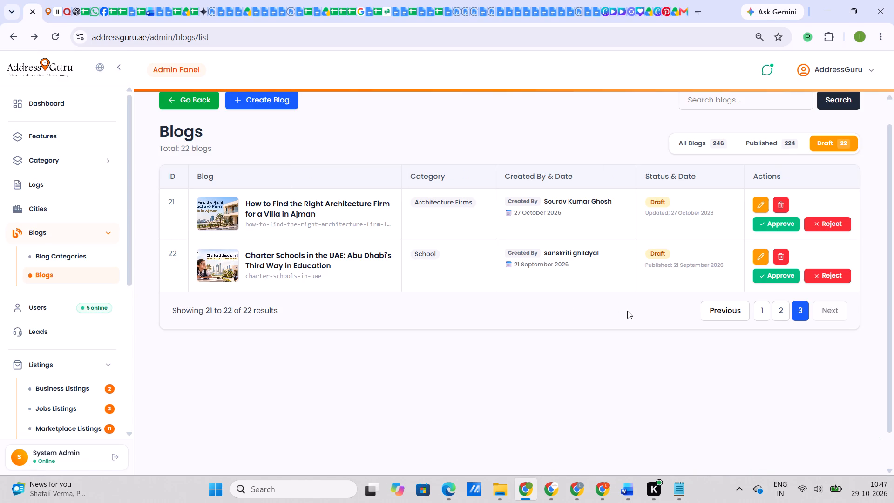
left_click(240, 197)
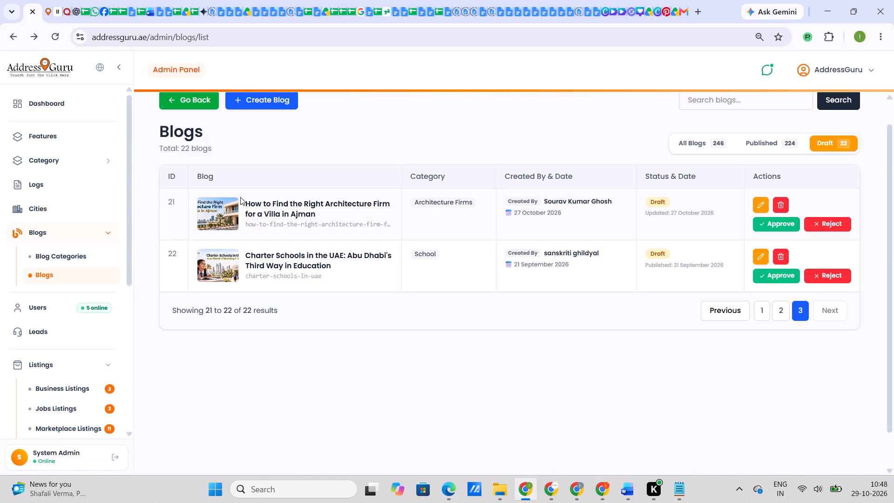